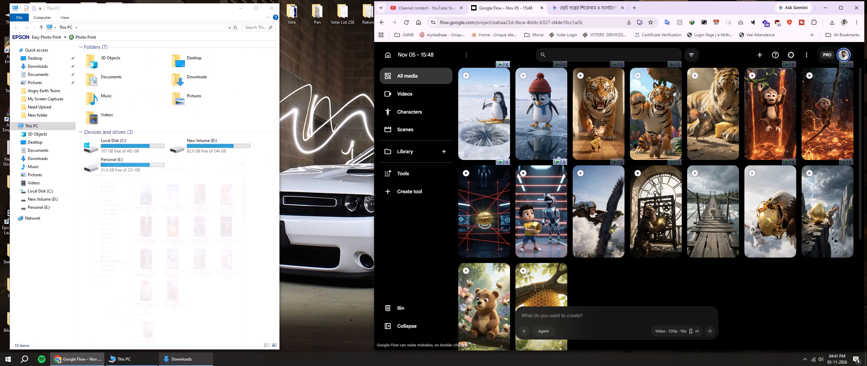
double_click(218, 148)
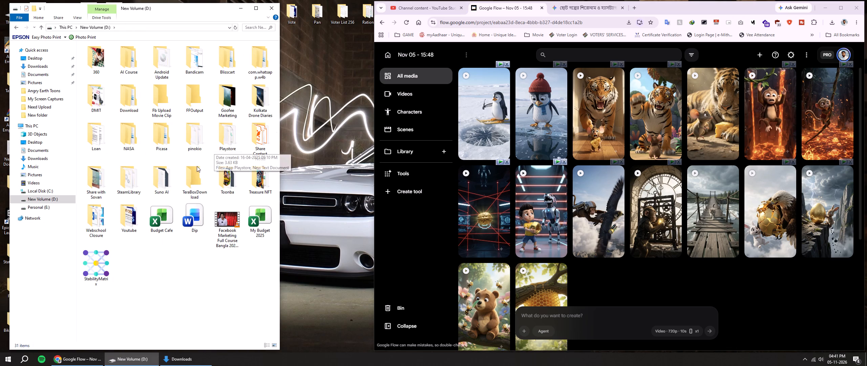
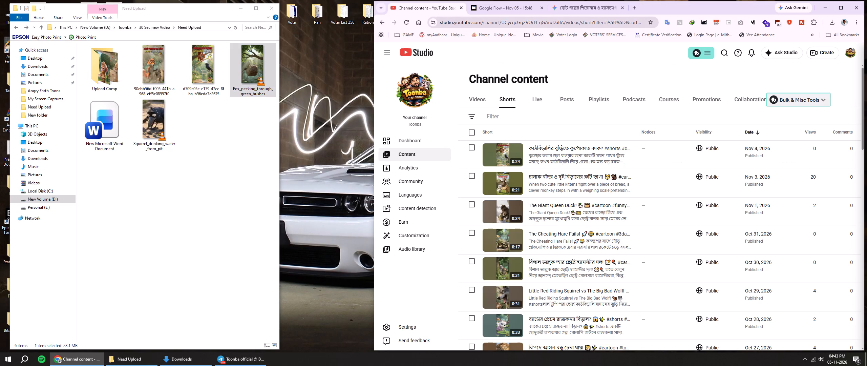
left_click_drag(738, 7, 686, 7)
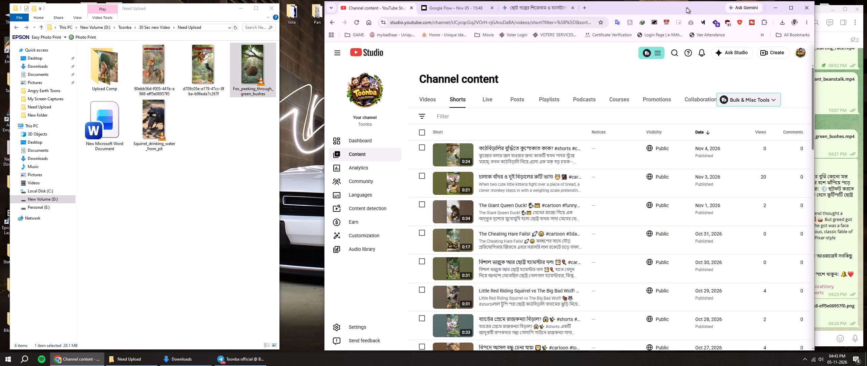
left_click_drag(686, 7, 659, 6)
left_click(743, 51)
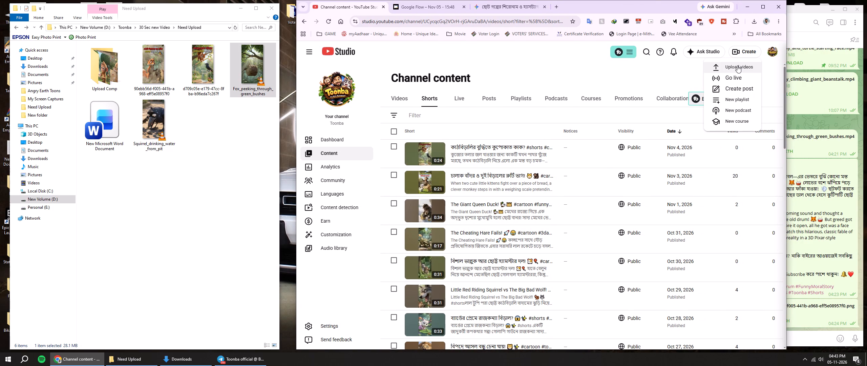
left_click(737, 65)
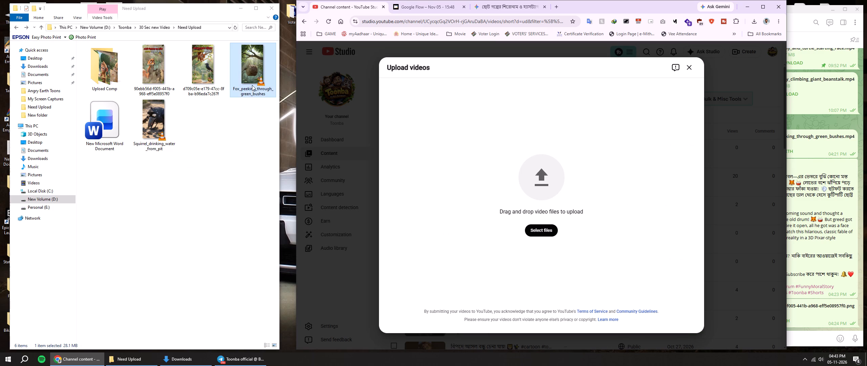
left_click_drag(255, 78, 515, 168)
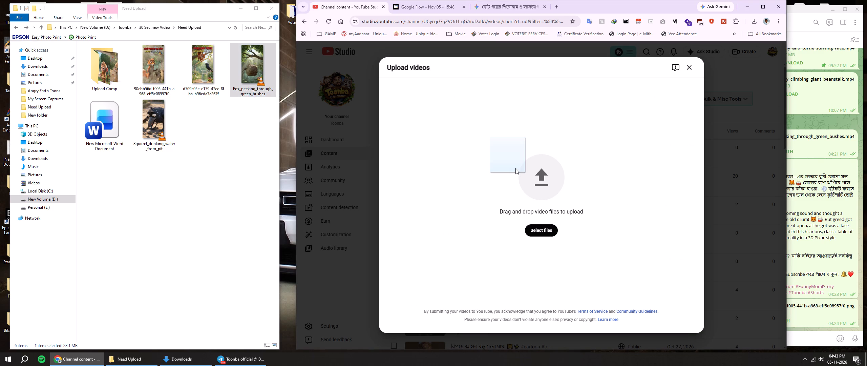
left_click_drag(515, 168, 551, 180)
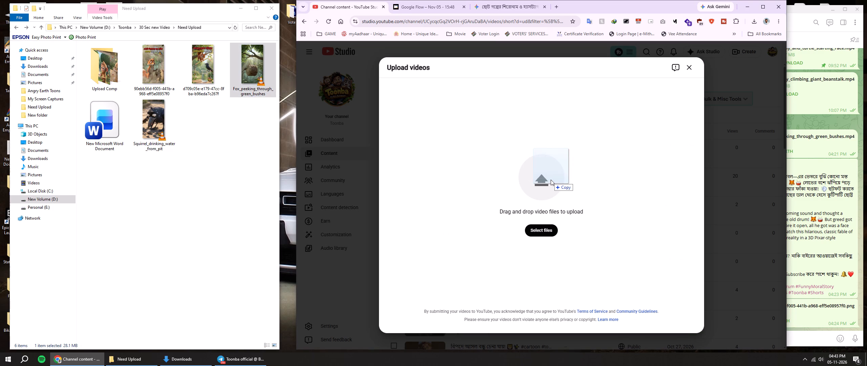
left_click_drag(551, 180, 544, 186)
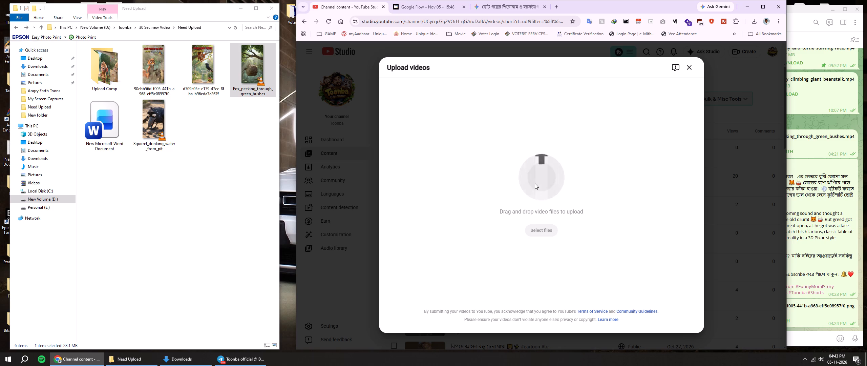
left_click(527, 162)
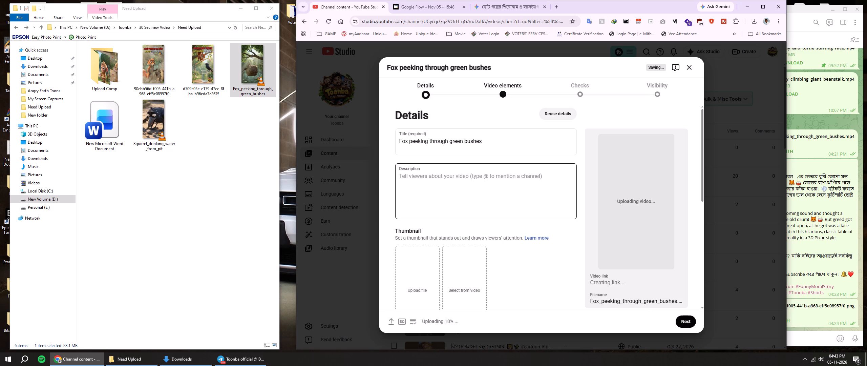
scroll(524, 161, "up", 1)
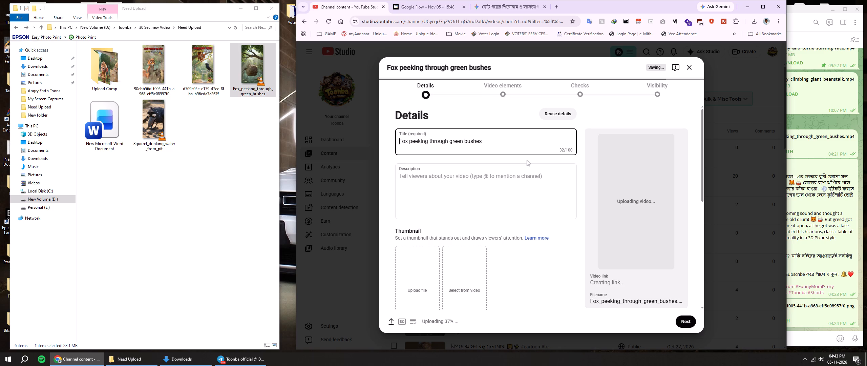
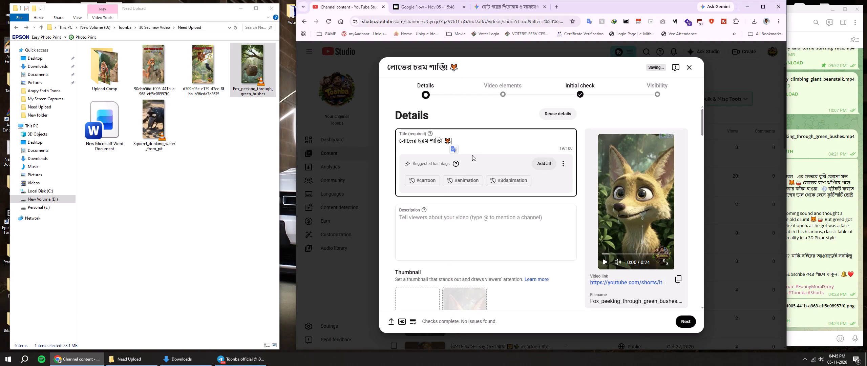
Append the hashtag #shorts to the end of the fox video's title, using the suggested #shorts tag.
key("space")
type("shorts")
key("Left")
key("Left")
key("Left")
key("Left")
key("Left")
key("Left")
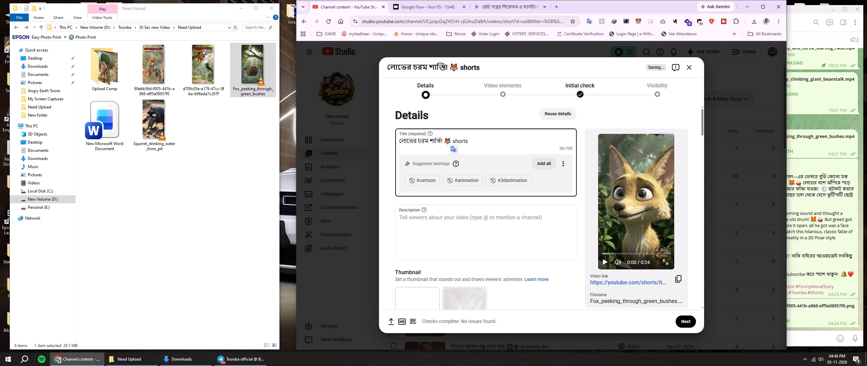
key("shift+numbersign")
key("Right")
key("Right")
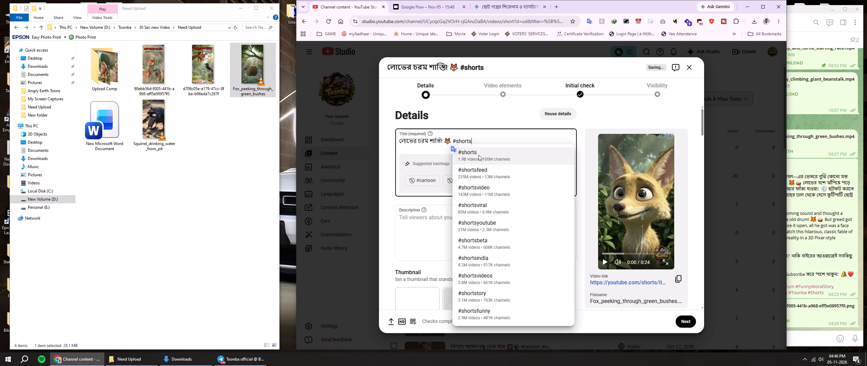
left_click(479, 154)
Add the suggested hashtags #cartoon, #animation and #3danimation to the video title.
left_click(425, 179)
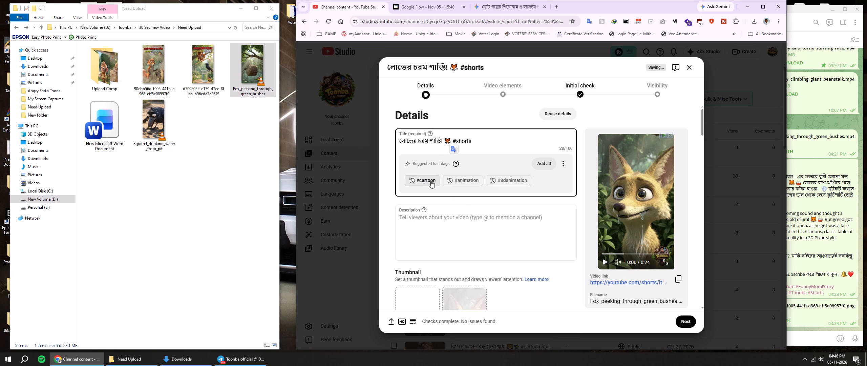
left_click(436, 180)
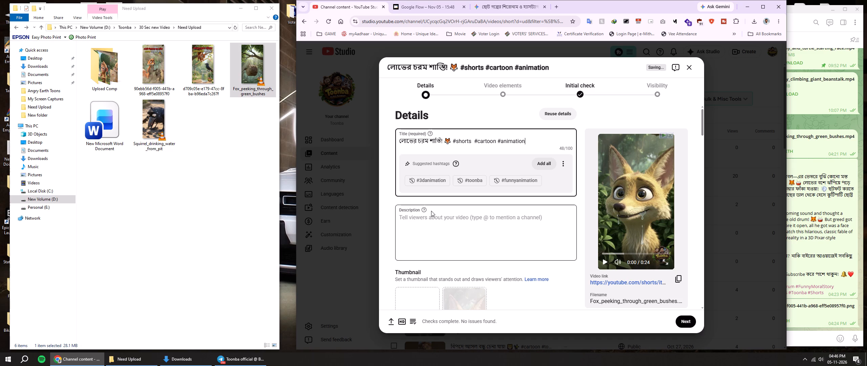
left_click(433, 180)
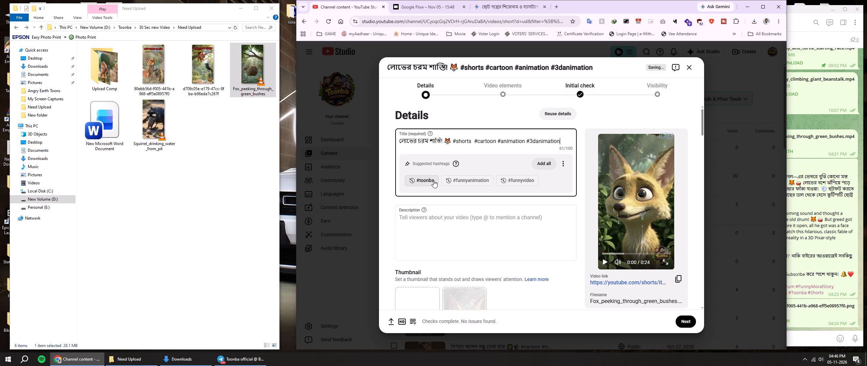
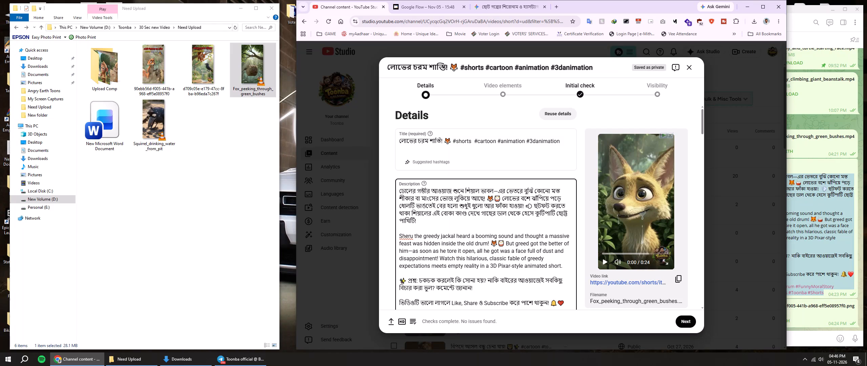
Delete the hashtags #TheJackalAndTheDrum and #FunnyMoralStory from the end of the video description.
scroll(457, 211, "up", 5)
scroll(414, 231, "up", 2)
scroll(427, 245, "down", 2)
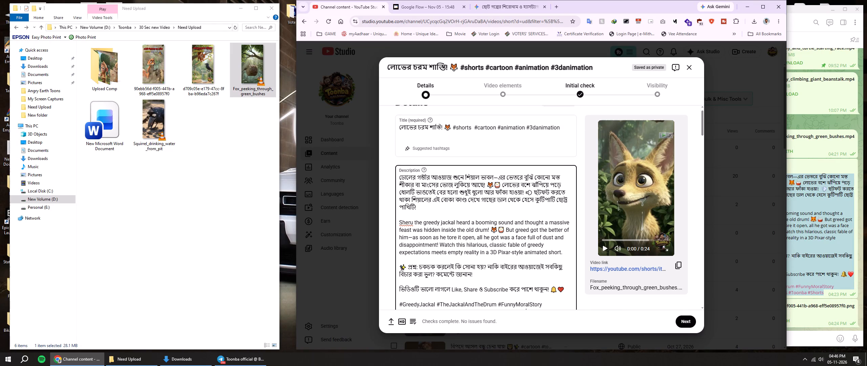
scroll(427, 245, "down", 2)
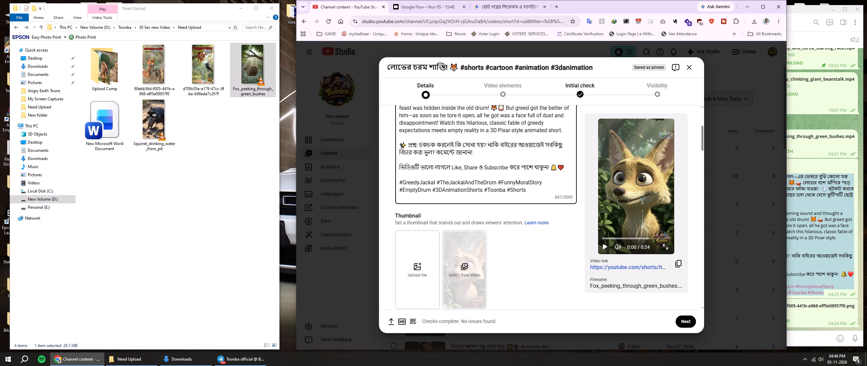
left_click_drag(437, 184, 491, 184)
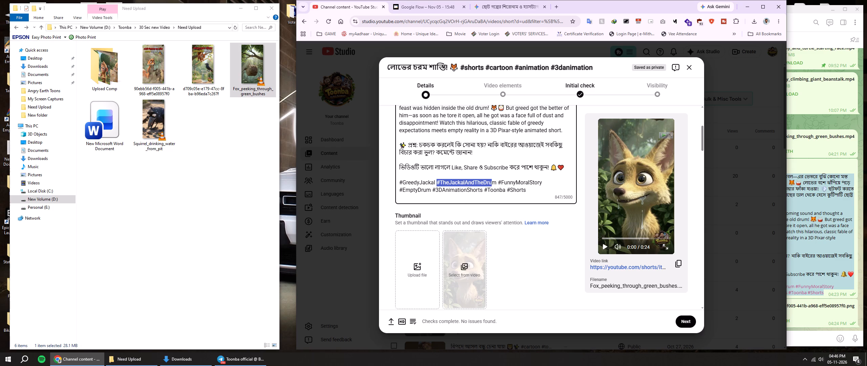
left_click_drag(491, 184, 541, 182)
key("Delete")
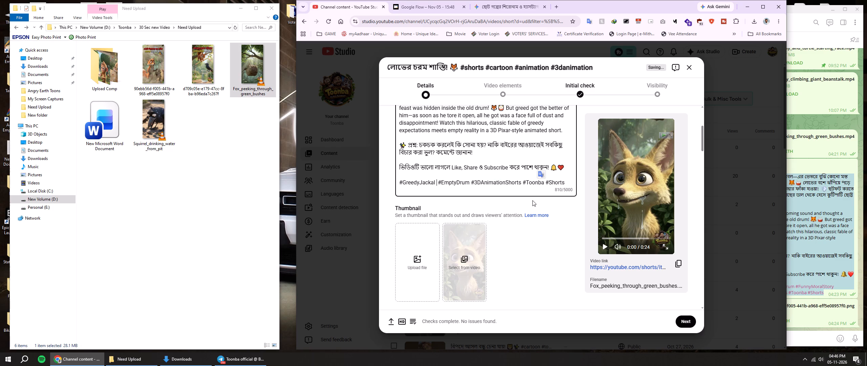
key("Delete")
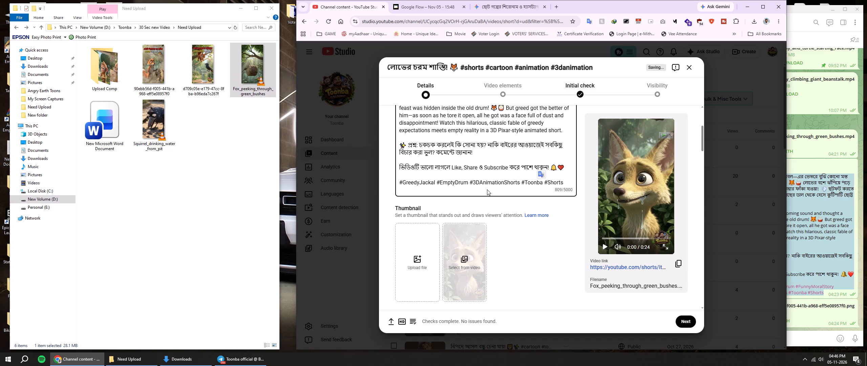
Replace the hashtag #EmptyDrum in the description with #cartoon.
left_click_drag(467, 183, 438, 184)
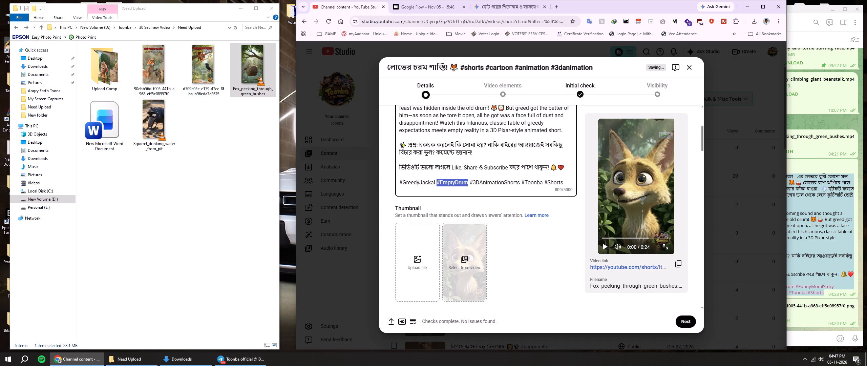
left_click_drag(438, 184, 441, 185)
type("cartoon")
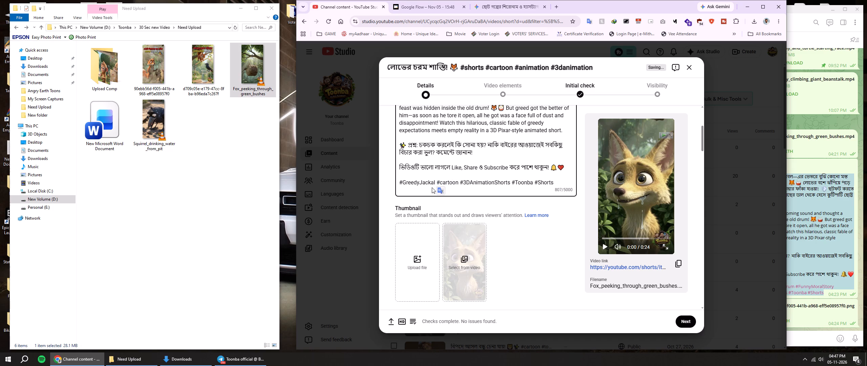
key("Tab")
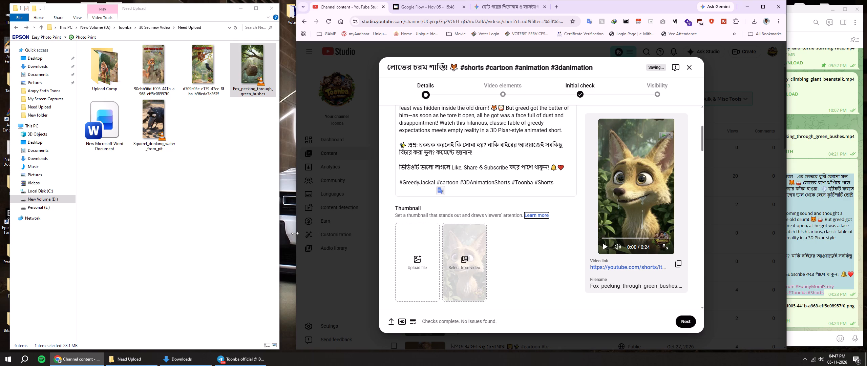
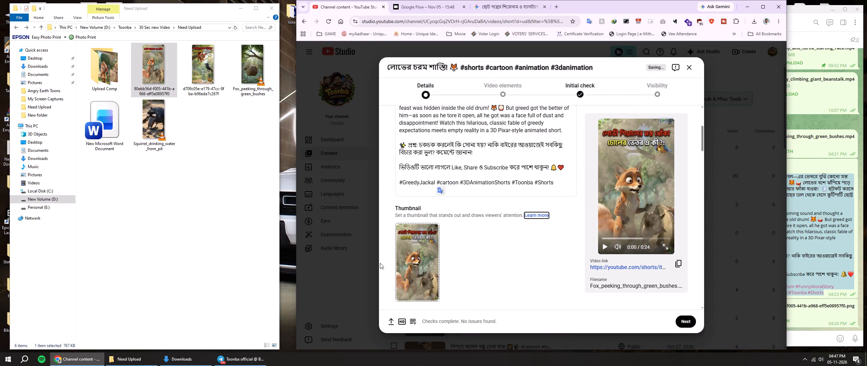
Add the fox video to the Funny Video playlist.
scroll(506, 186, "up", 2)
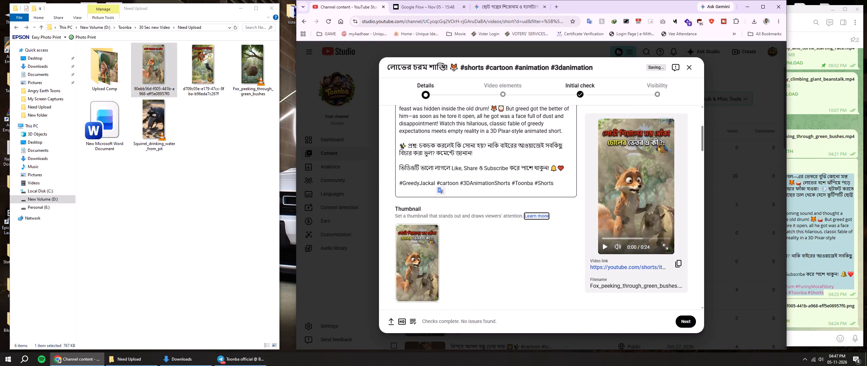
scroll(506, 186, "up", 2)
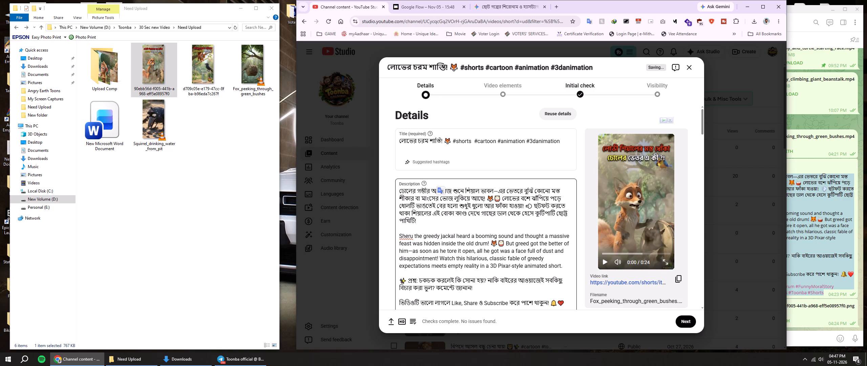
scroll(502, 197, "down", 8)
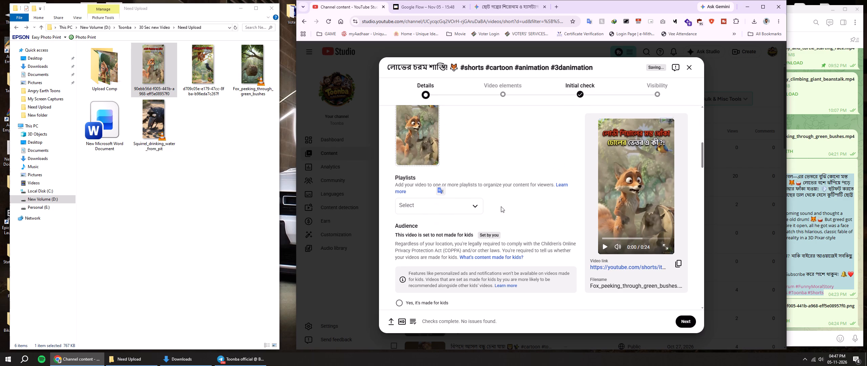
left_click(467, 206)
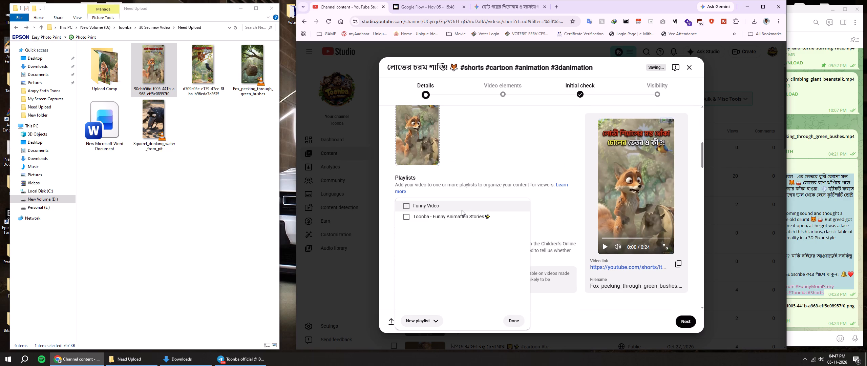
left_click(447, 207)
left_click(407, 206)
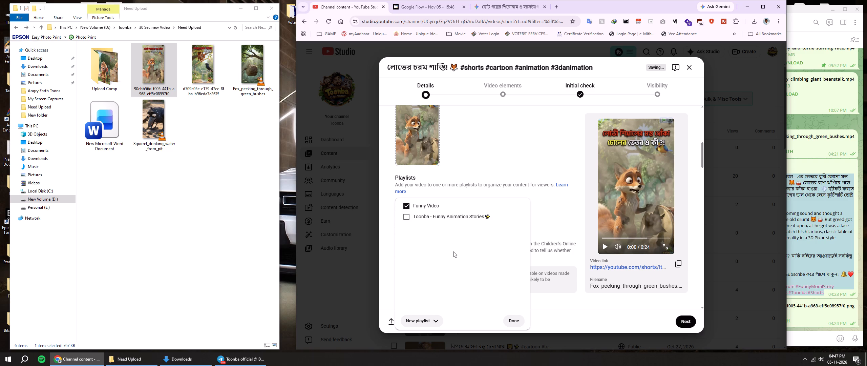
left_click(512, 322)
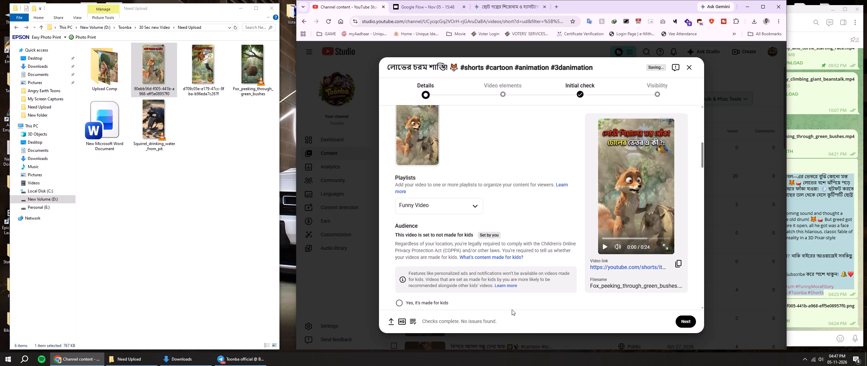
Declare that the video doesn't include paid promotion and answer No to the AI use question.
scroll(511, 293, "down", 4)
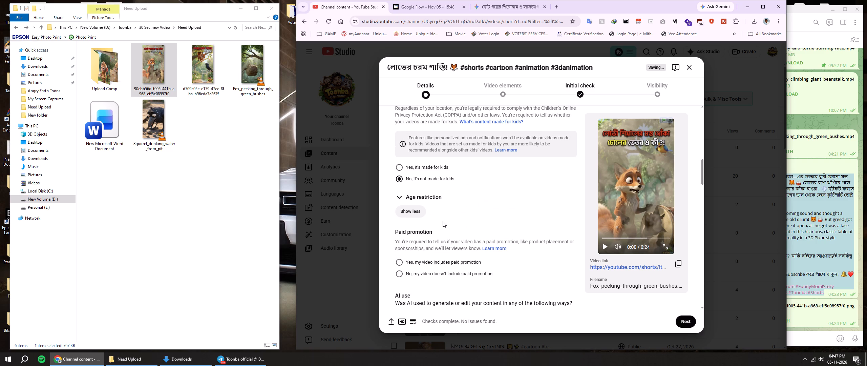
left_click(399, 273)
scroll(428, 230, "down", 3)
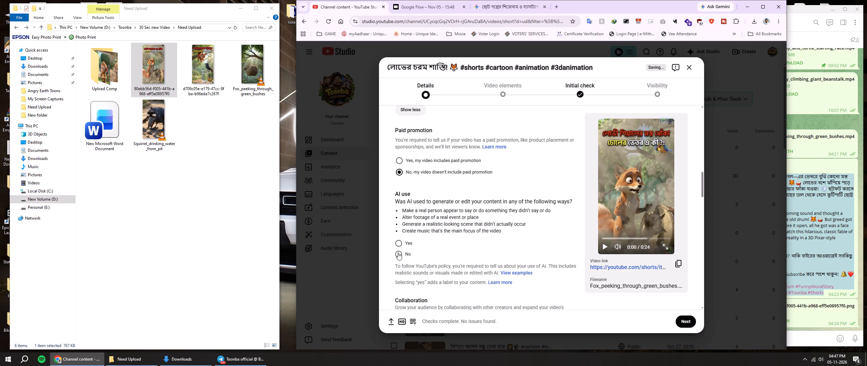
left_click(398, 251)
Remove the tags Trending Animation, Toonba Shorts, Toonba Animation and Animation Bengali from the video.
scroll(428, 246, "down", 3)
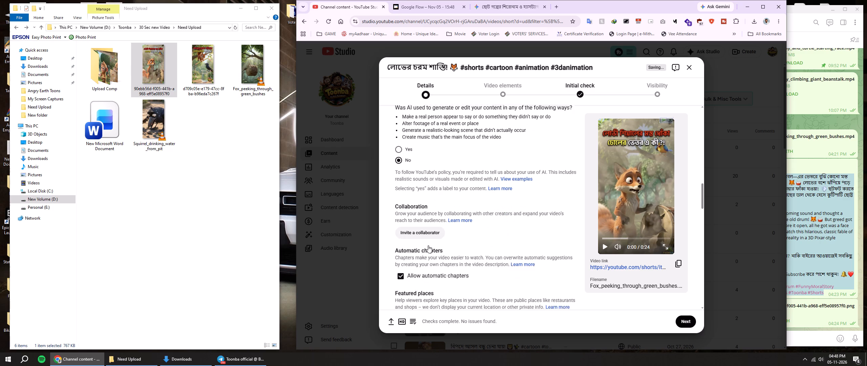
scroll(427, 242, "down", 4)
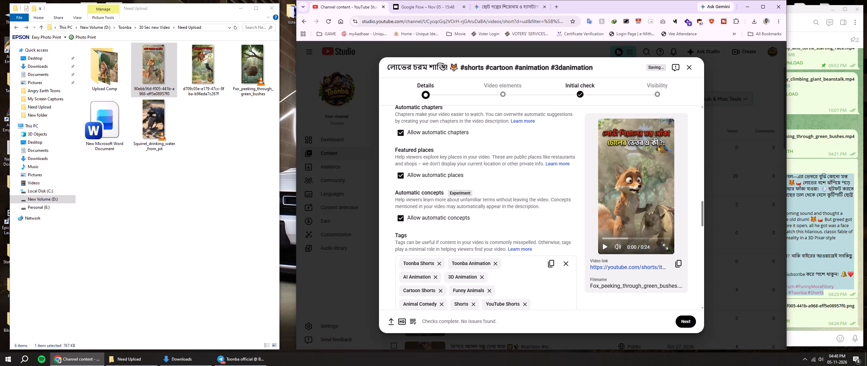
scroll(427, 242, "down", 2)
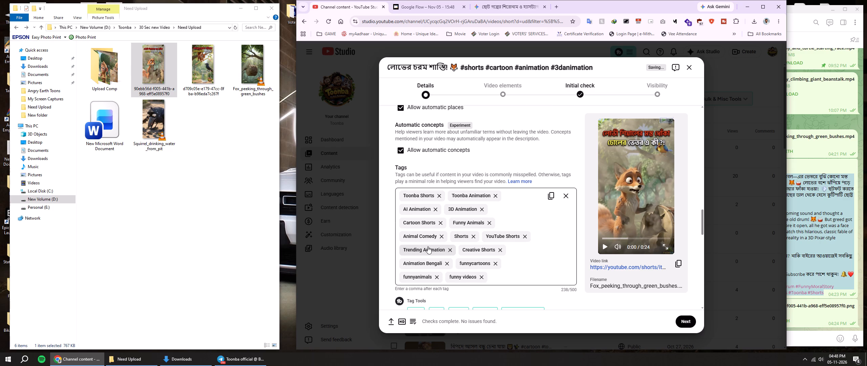
left_click(448, 249)
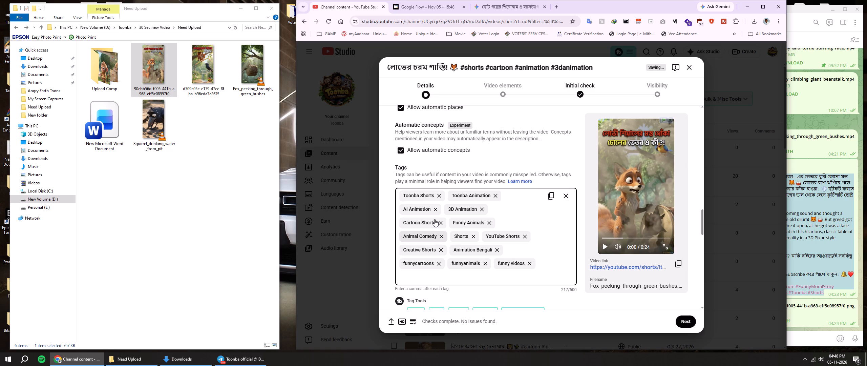
left_click(440, 196)
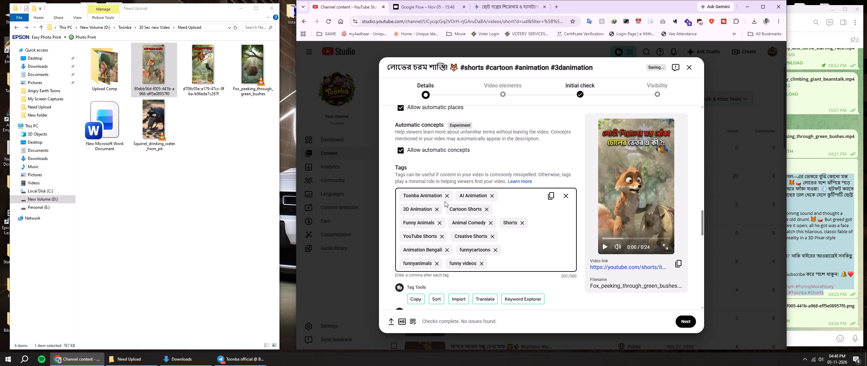
left_click(447, 194)
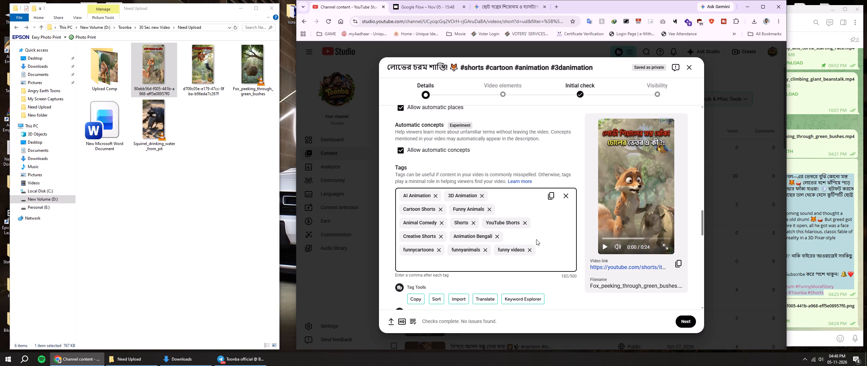
left_click(498, 237)
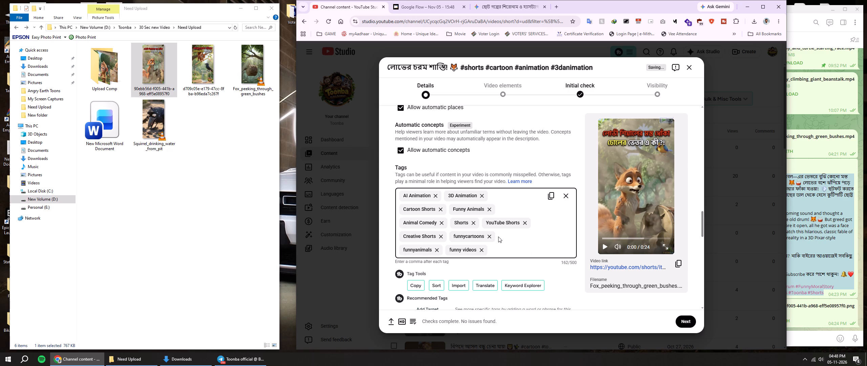
Set the video language to Bangla (India).
scroll(498, 236, "down", 3)
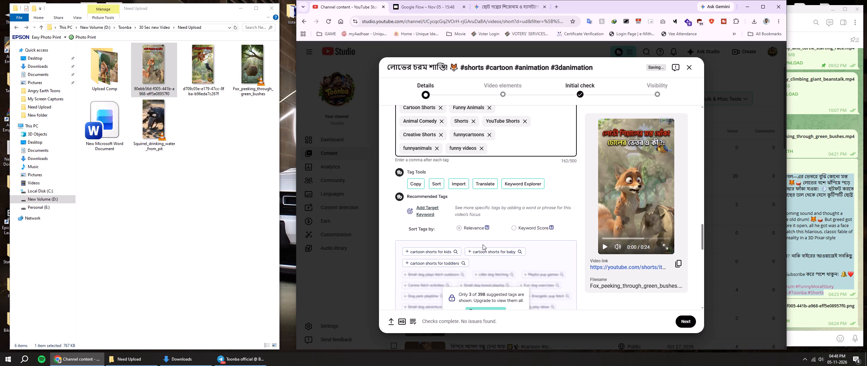
scroll(482, 244, "down", 2)
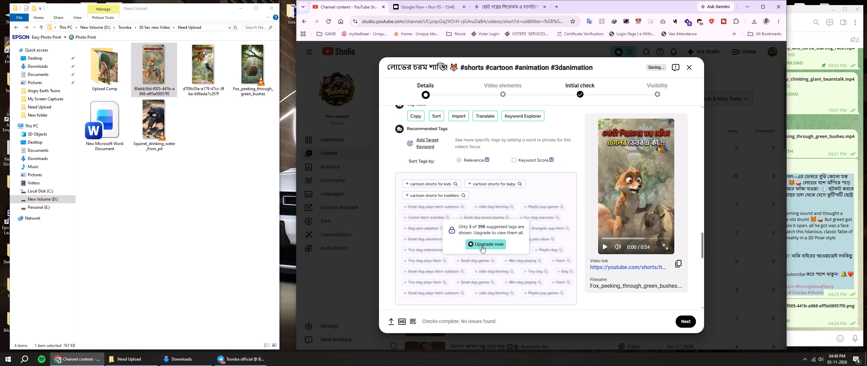
scroll(485, 254, "down", 5)
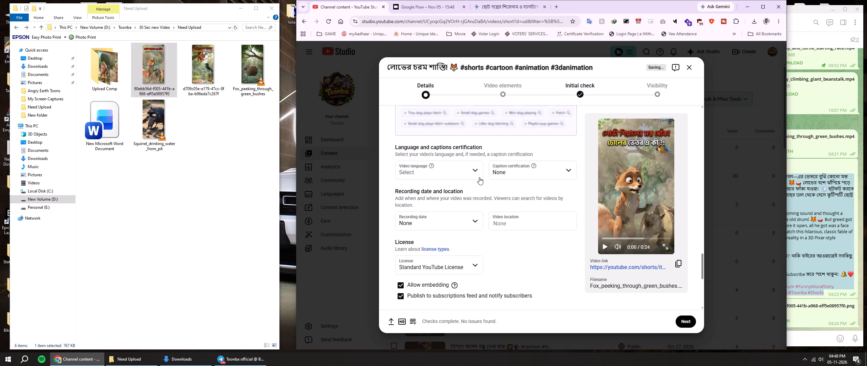
left_click(477, 172)
scroll(471, 204, "down", 2)
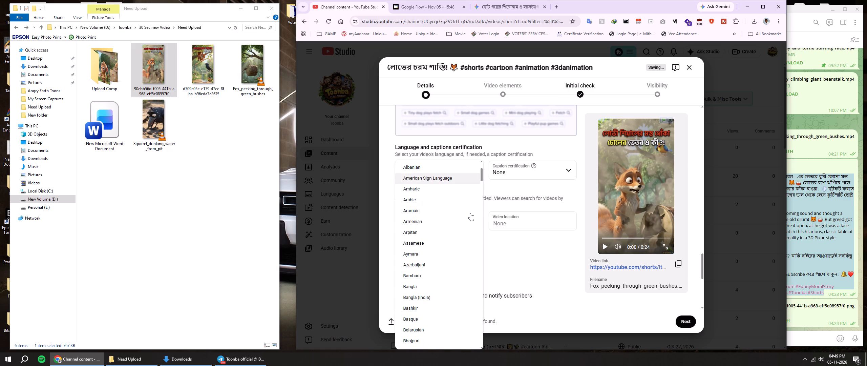
left_click(432, 296)
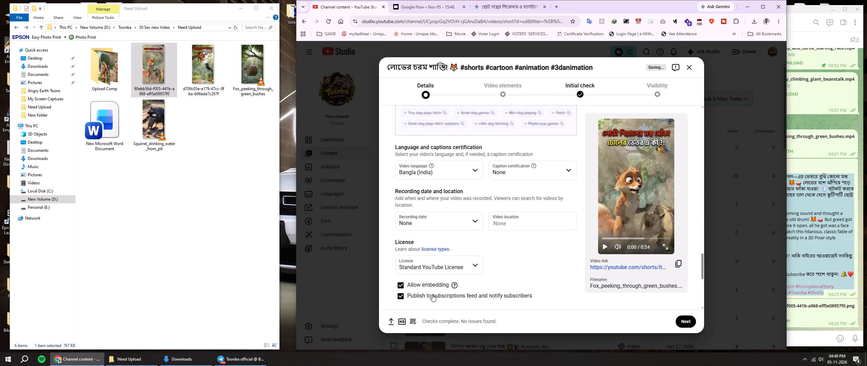
Set the video's category to Film & Animation.
scroll(508, 268, "down", 2)
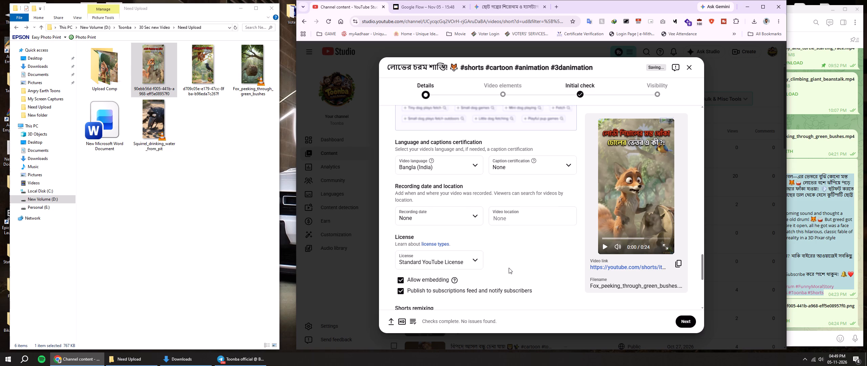
left_click(480, 198)
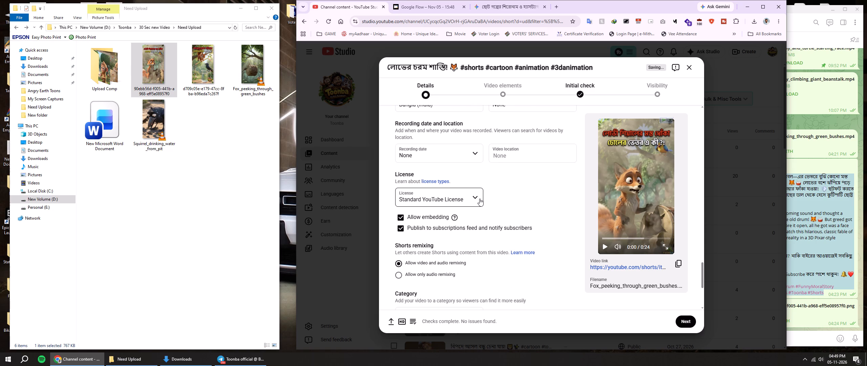
left_click(524, 192)
scroll(509, 209, "down", 2)
left_click(469, 247)
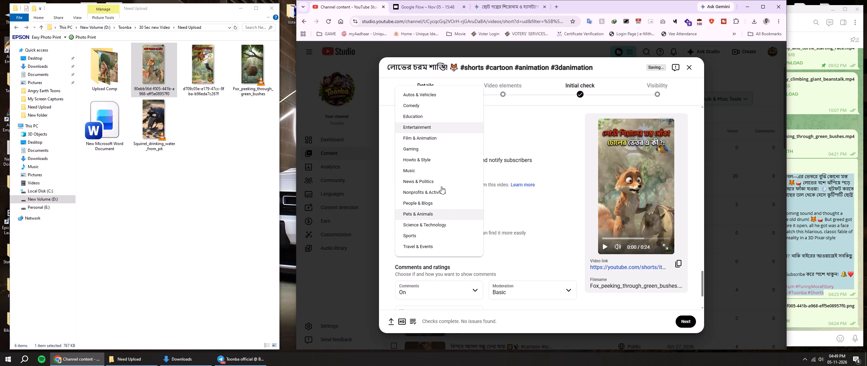
left_click(438, 139)
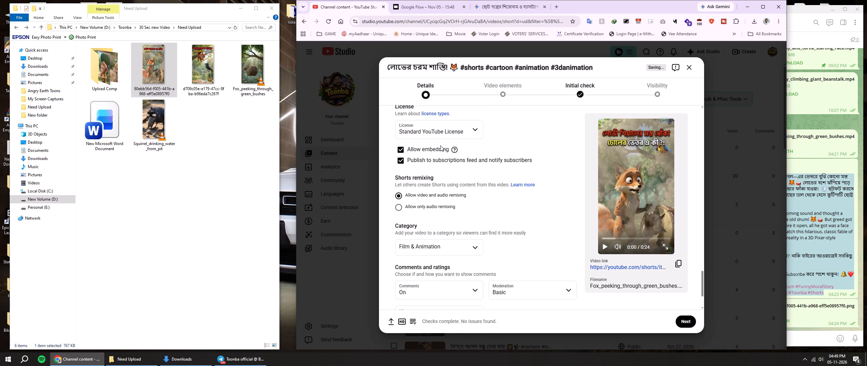
Review the comments and ratings, category, Shorts remixing and license settings of the video.
scroll(522, 213, "down", 3)
scroll(483, 248, "down", 2)
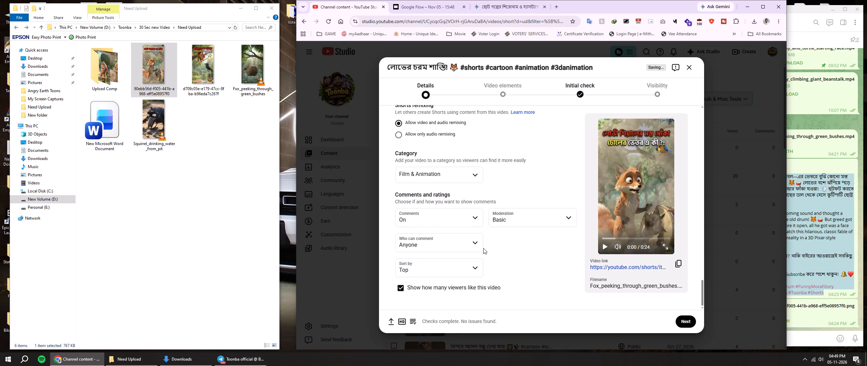
scroll(495, 240, "down", 2)
scroll(521, 265, "up", 2)
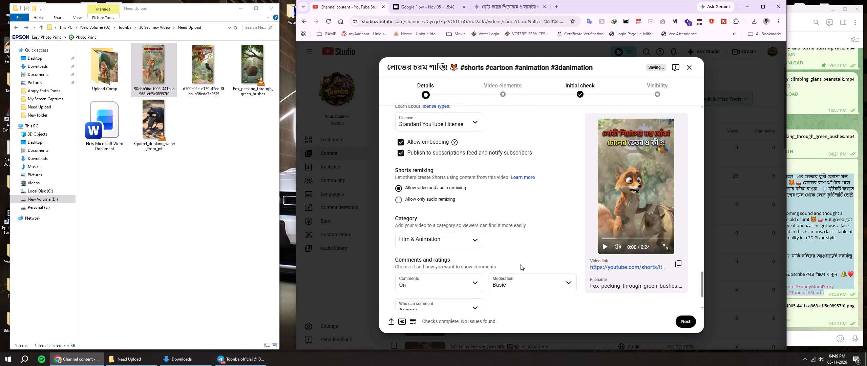
scroll(519, 263, "down", 2)
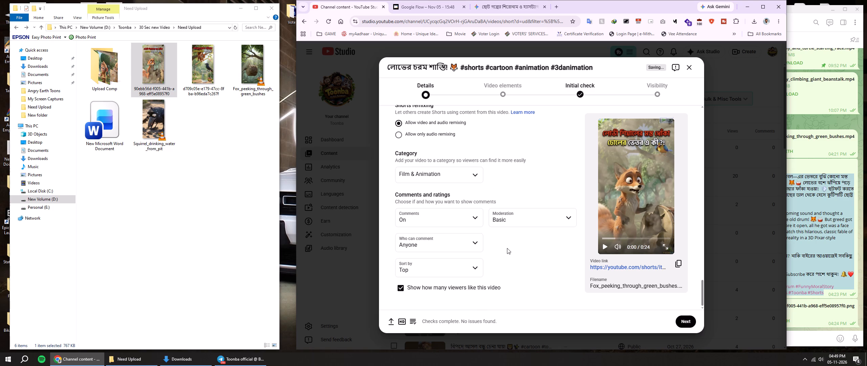
scroll(490, 248, "up", 2)
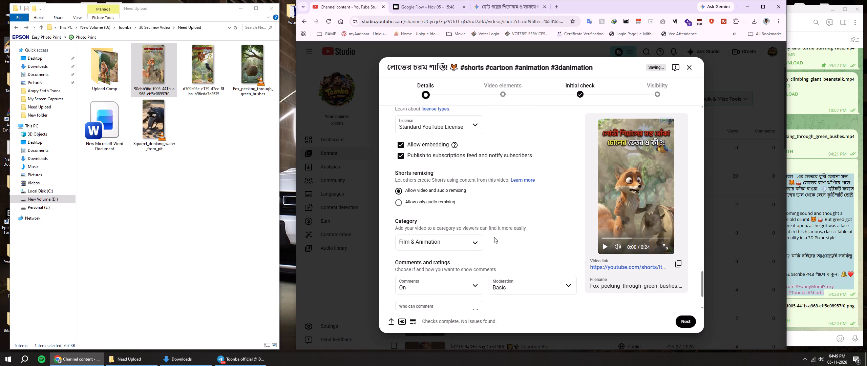
scroll(494, 237, "up", 2)
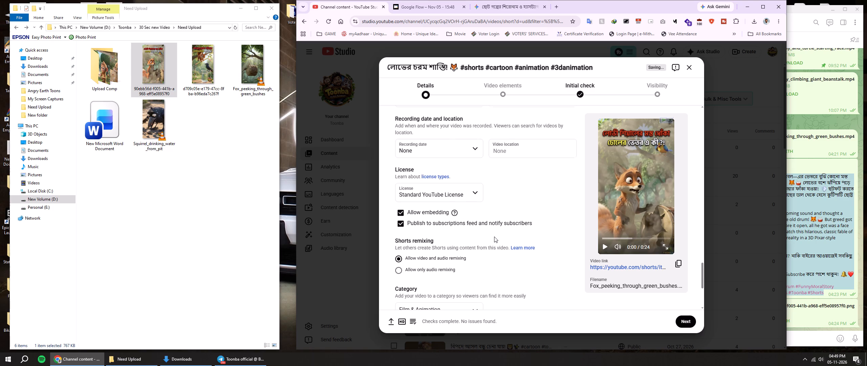
Remove the tag Creative Shorts from the video.
scroll(494, 237, "up", 2)
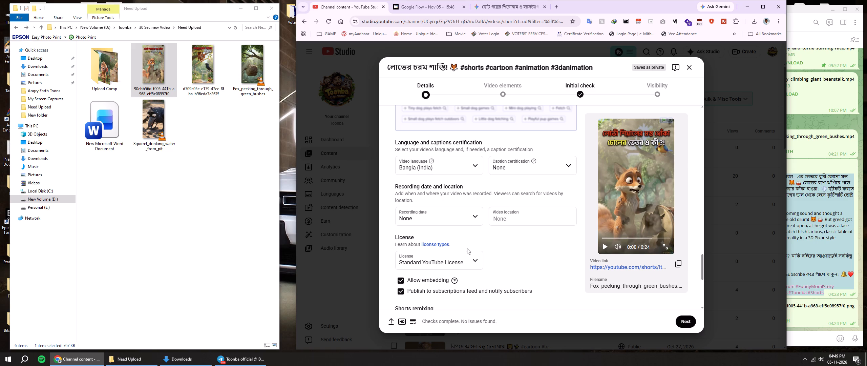
scroll(465, 247, "up", 2)
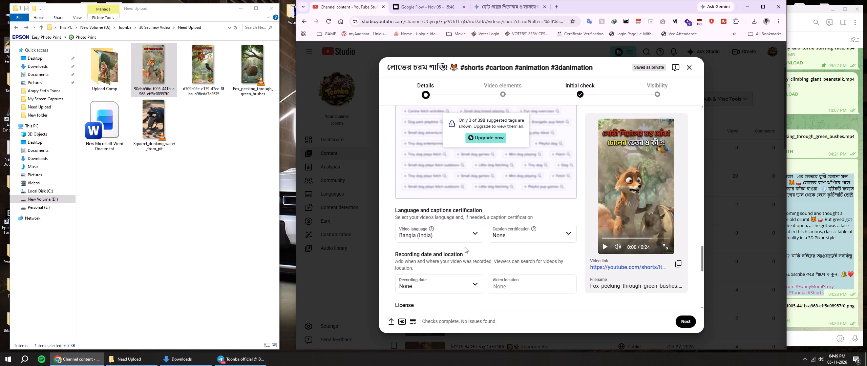
scroll(464, 247, "up", 2)
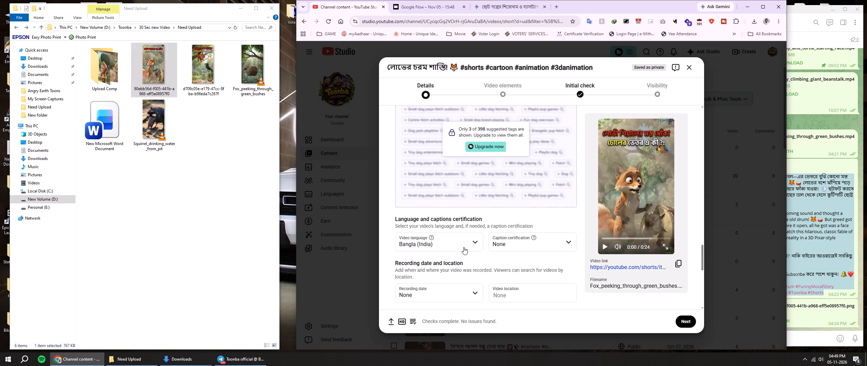
scroll(464, 247, "up", 4)
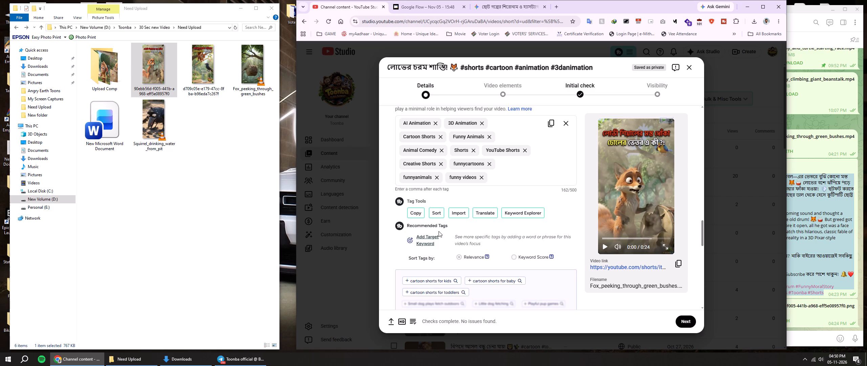
scroll(439, 231, "up", 2)
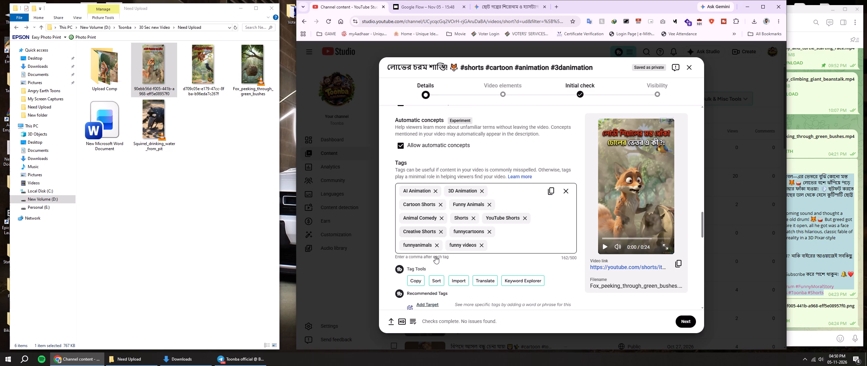
left_click(440, 231)
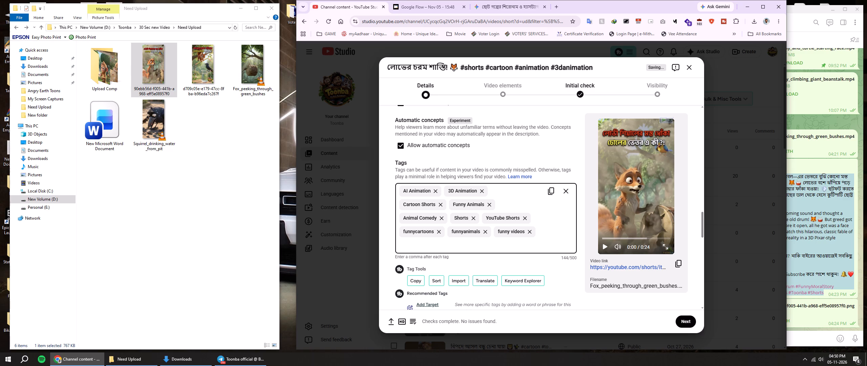
Review the video's details from automatic concepts back through AI use, audience and playlist to the title and description.
scroll(454, 237, "up", 2)
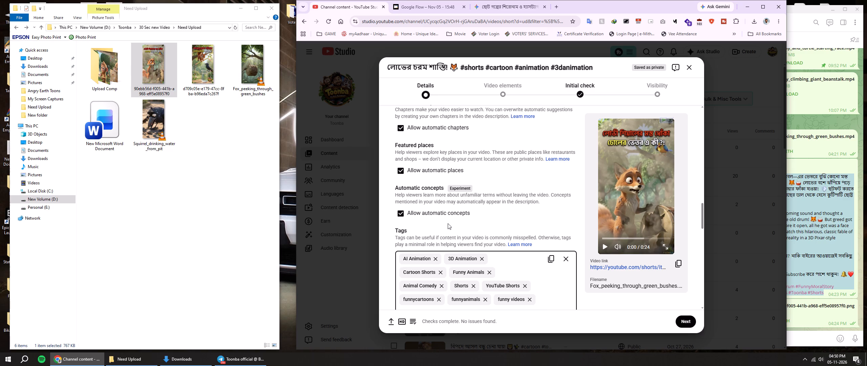
scroll(447, 222, "up", 5)
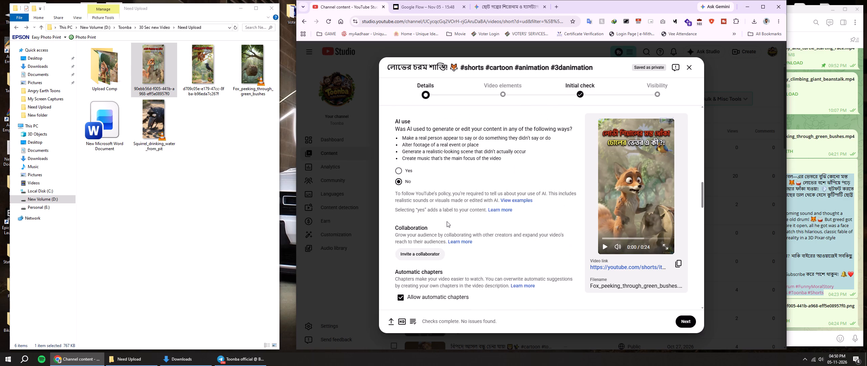
scroll(446, 221, "up", 6)
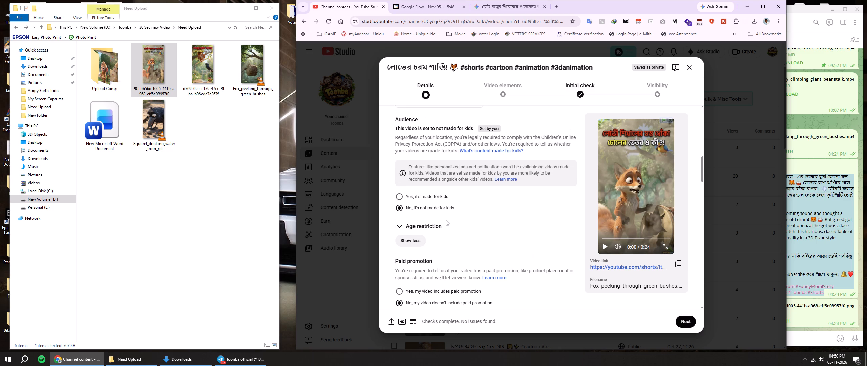
scroll(446, 220, "up", 4)
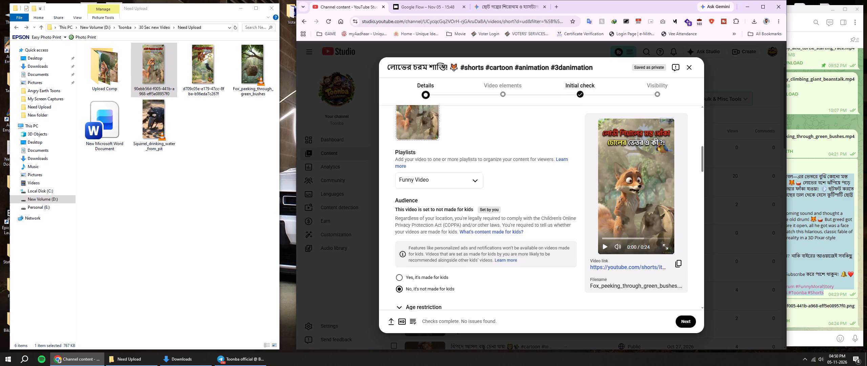
scroll(446, 220, "up", 8)
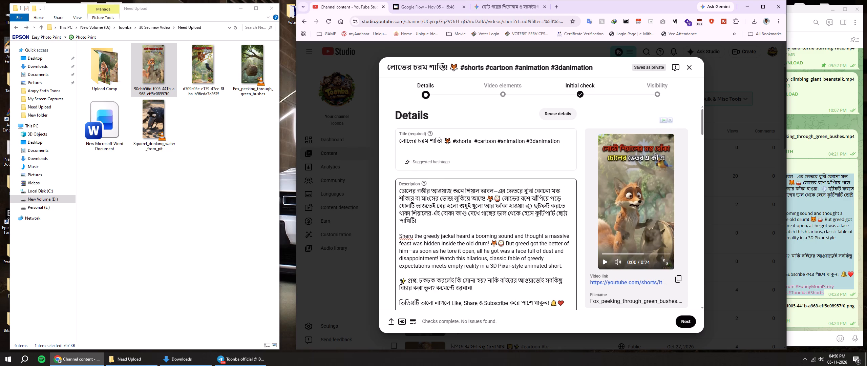
scroll(445, 218, "up", 2)
Check all the video's details from the description and thumbnail through tags and language to category, comments and ratings.
scroll(441, 215, "down", 4)
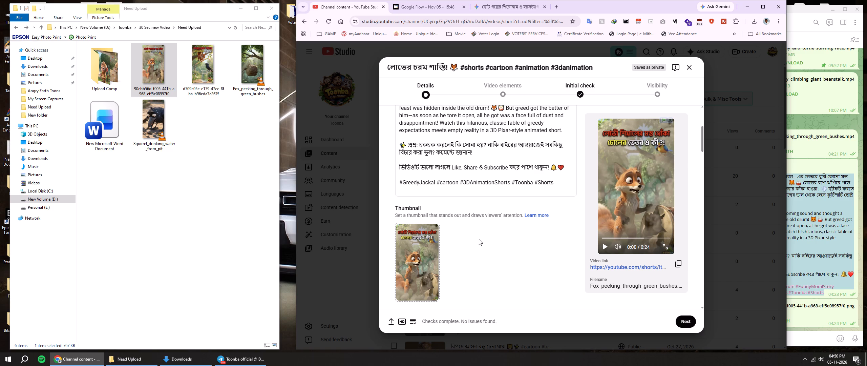
scroll(469, 232, "down", 3)
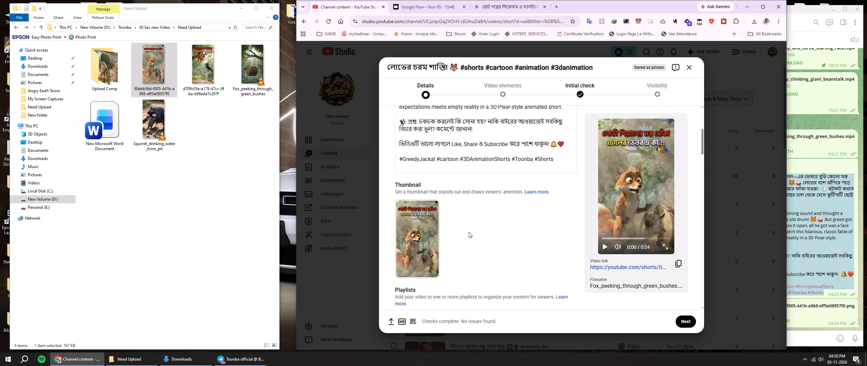
scroll(468, 232, "down", 6)
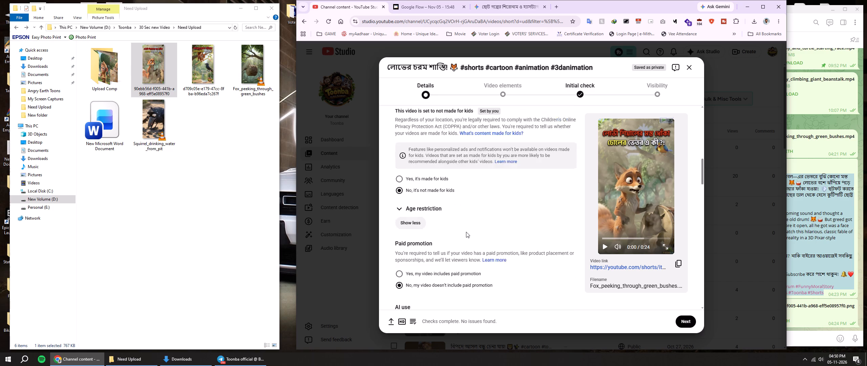
scroll(465, 232, "down", 5)
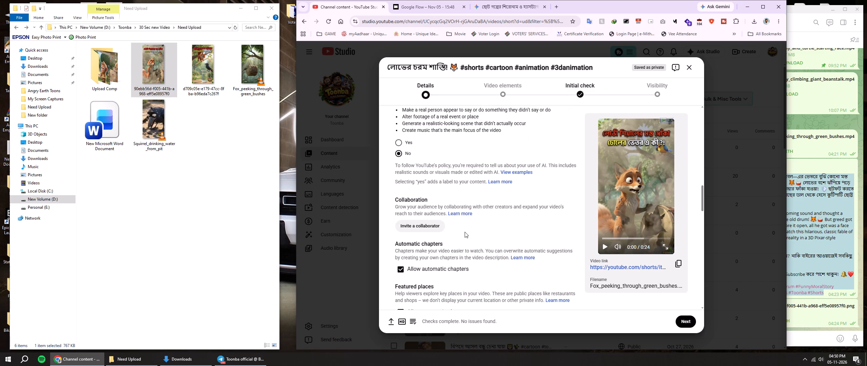
scroll(465, 232, "down", 6)
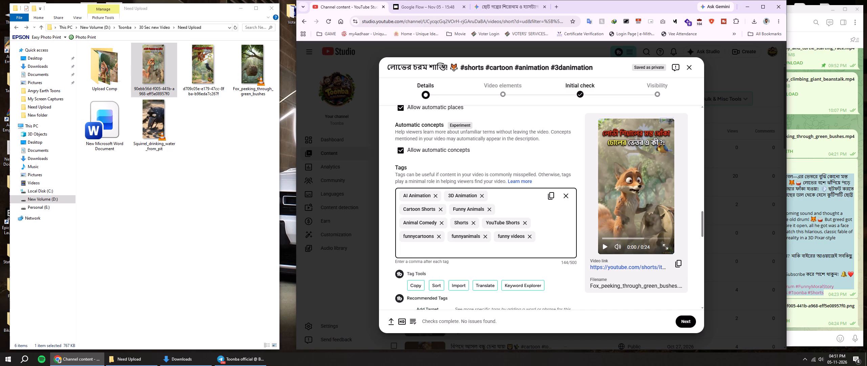
scroll(452, 243, "down", 3)
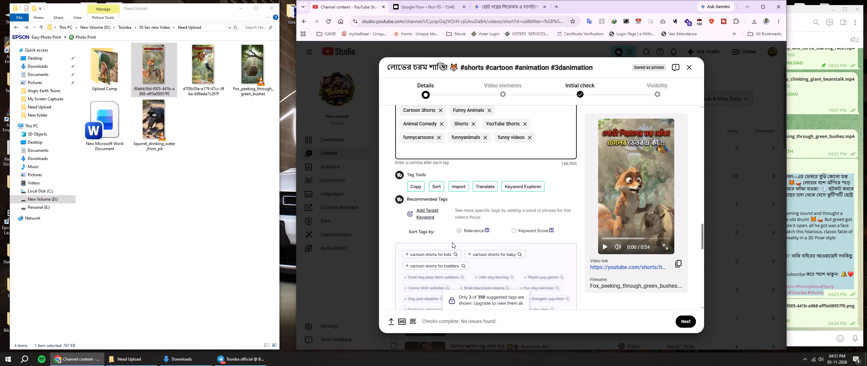
scroll(452, 242, "down", 8)
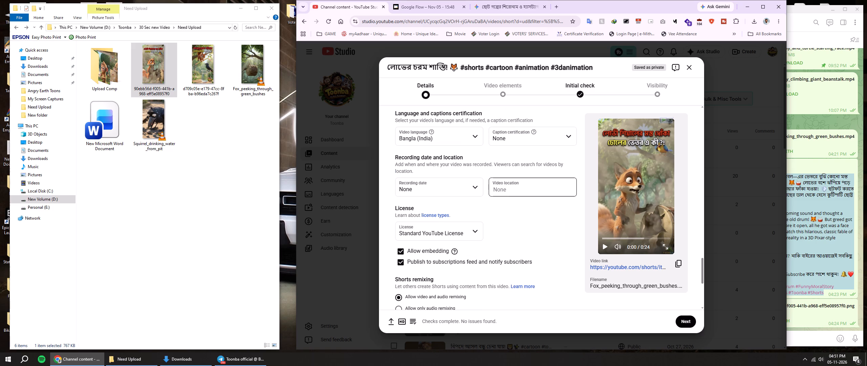
scroll(474, 195, "down", 3)
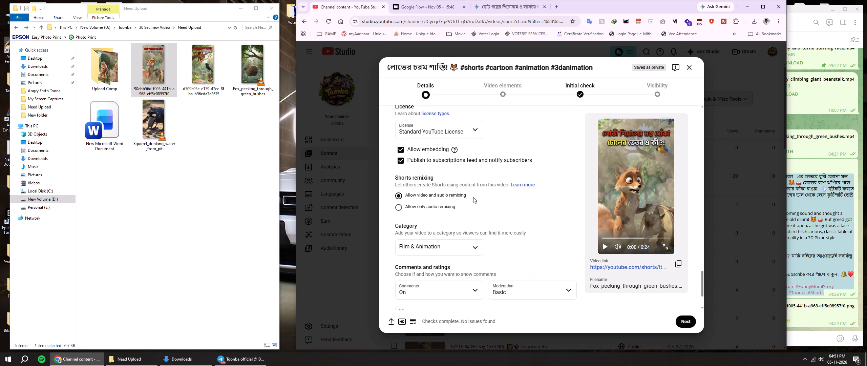
scroll(473, 197, "down", 2)
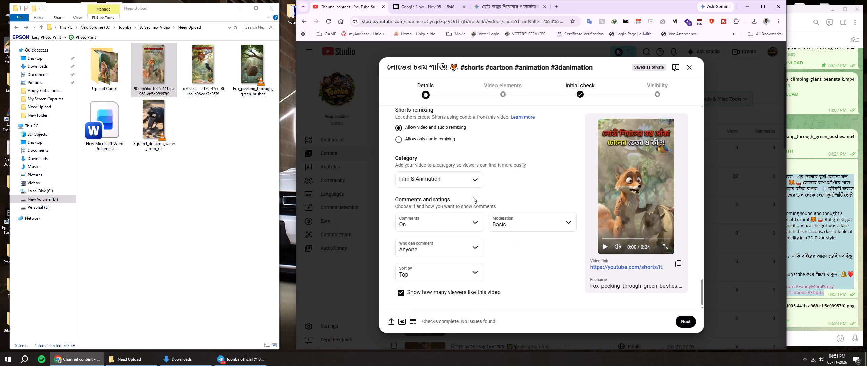
scroll(473, 197, "down", 3)
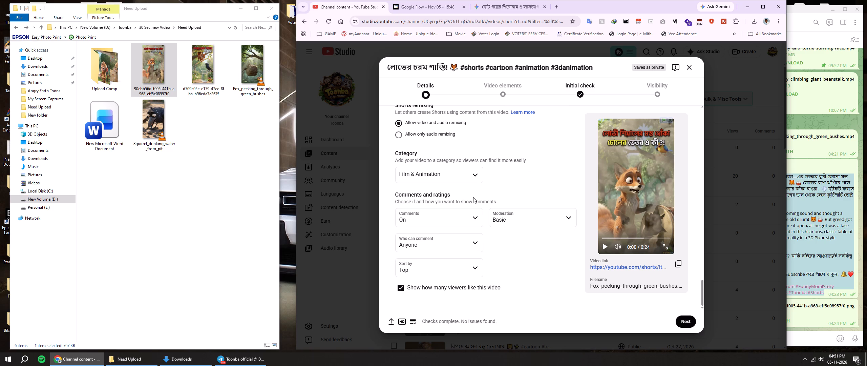
Recheck the video's license, tags, automatic concepts, AI use and paid promotion settings, thumbnail, description and title.
scroll(473, 197, "up", 5)
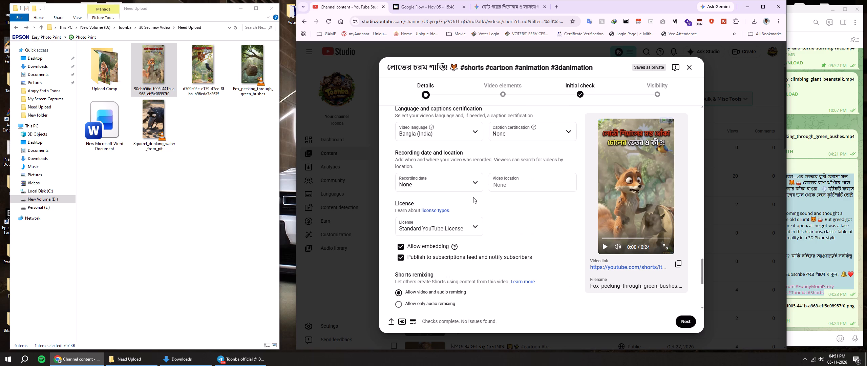
scroll(473, 197, "up", 7)
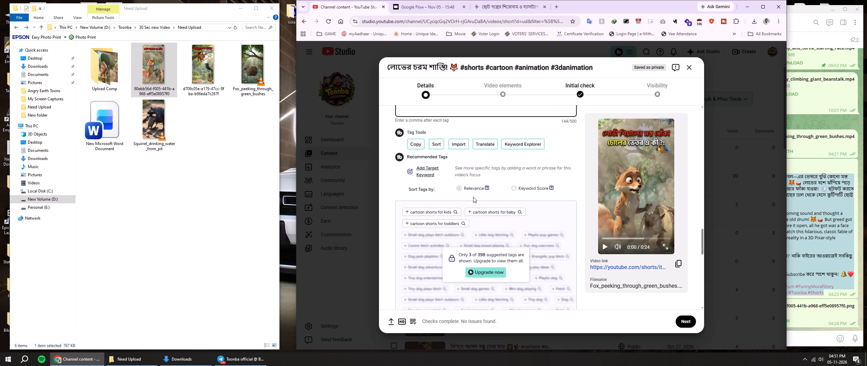
scroll(473, 197, "up", 3)
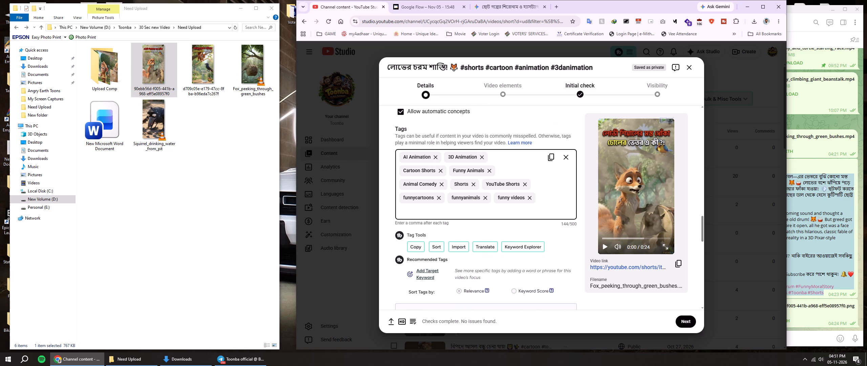
scroll(494, 207, "up", 2)
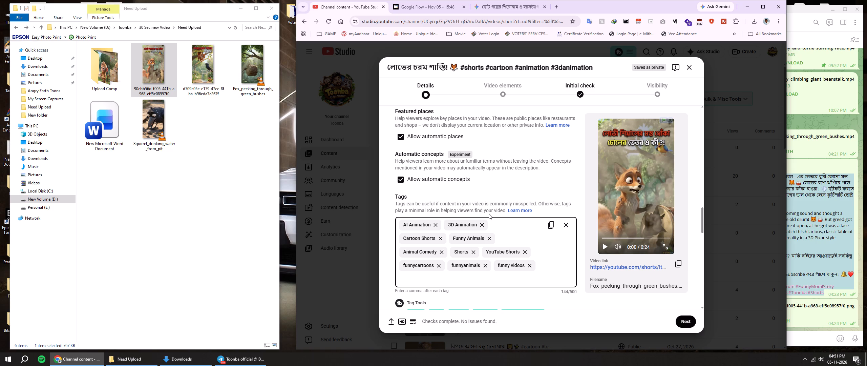
scroll(488, 211, "up", 3)
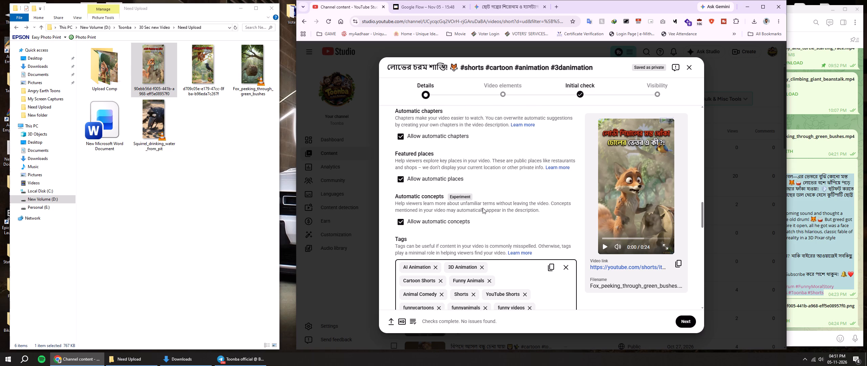
scroll(481, 207, "up", 3)
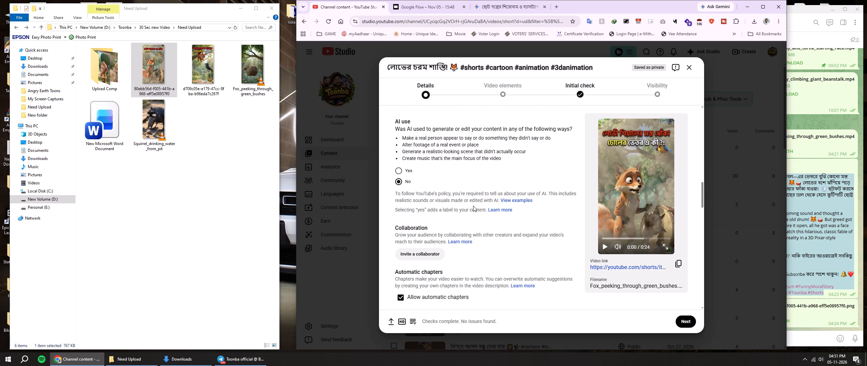
scroll(458, 203, "up", 2)
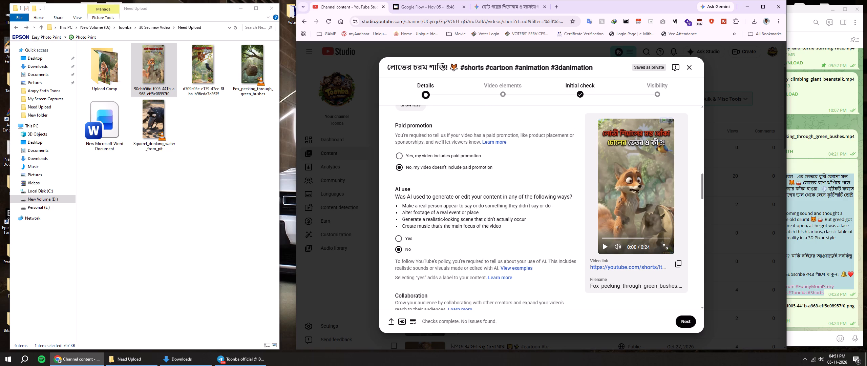
left_click_drag(396, 191, 396, 190)
left_click_drag(396, 190, 404, 194)
scroll(404, 194, "up", 1)
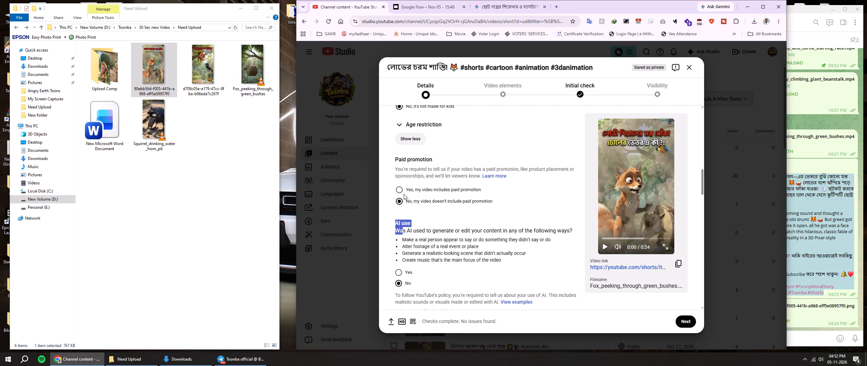
scroll(404, 194, "up", 12)
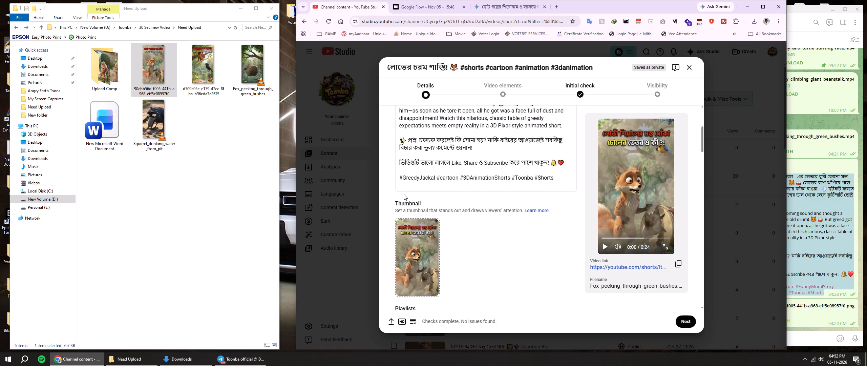
scroll(404, 194, "up", 6)
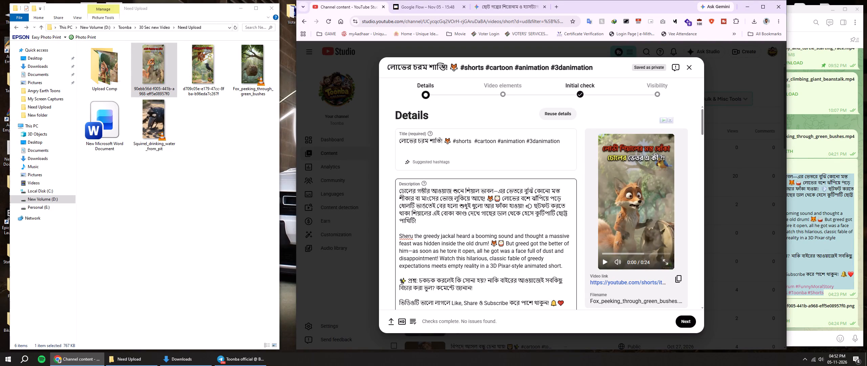
Link the Little Red Riding Squirrel video as the related video in the fox Short's video elements.
left_click(685, 323)
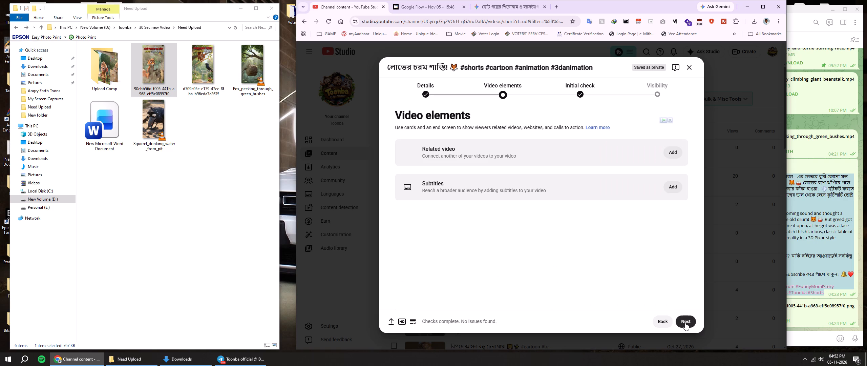
left_click(673, 149)
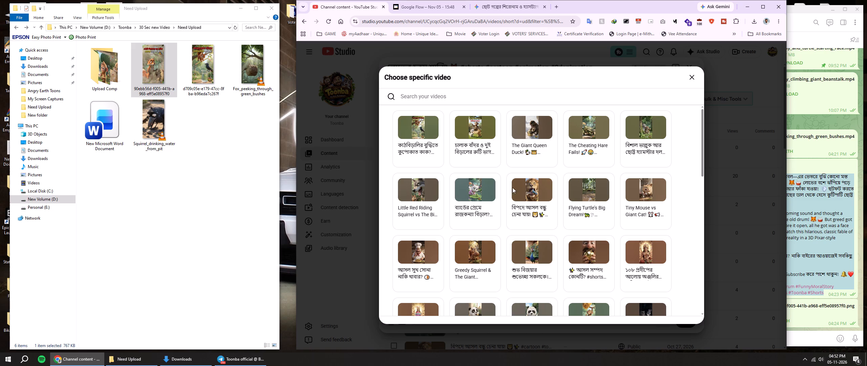
left_click(425, 200)
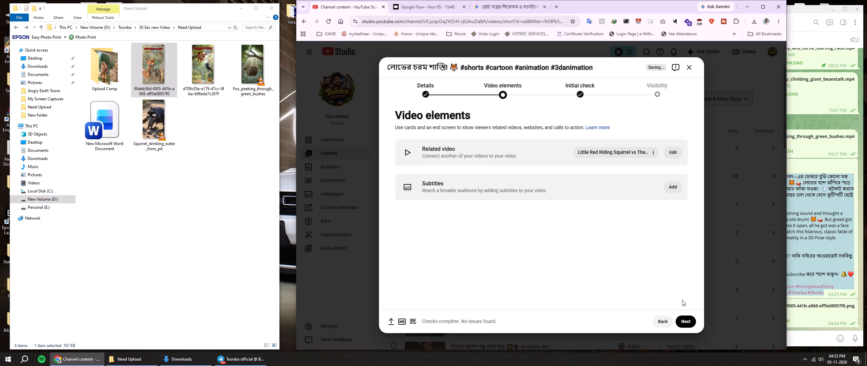
Return to the video's details and add the recommended tags bangla cartoon, rupkothar golpo and বাংলা কার্টুন.
left_click(660, 323)
scroll(526, 272, "down", 3)
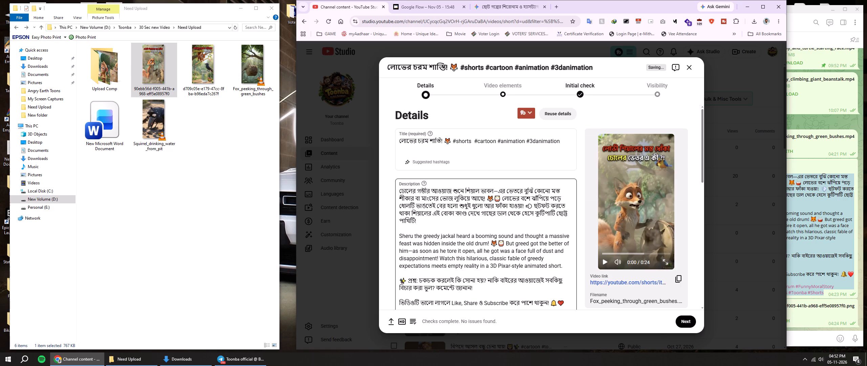
scroll(526, 272, "down", 6)
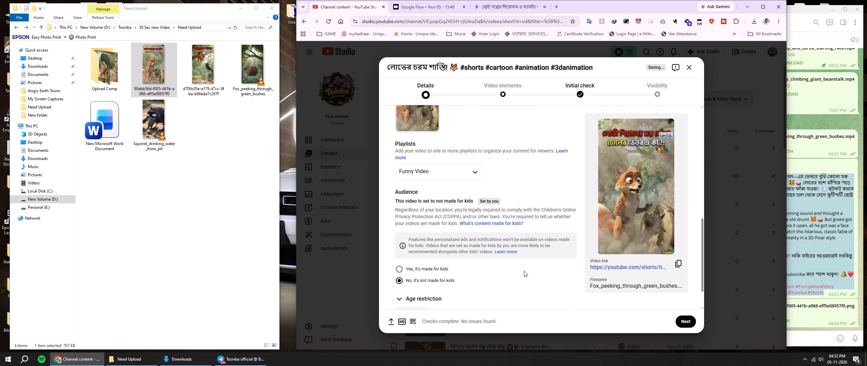
scroll(524, 271, "down", 5)
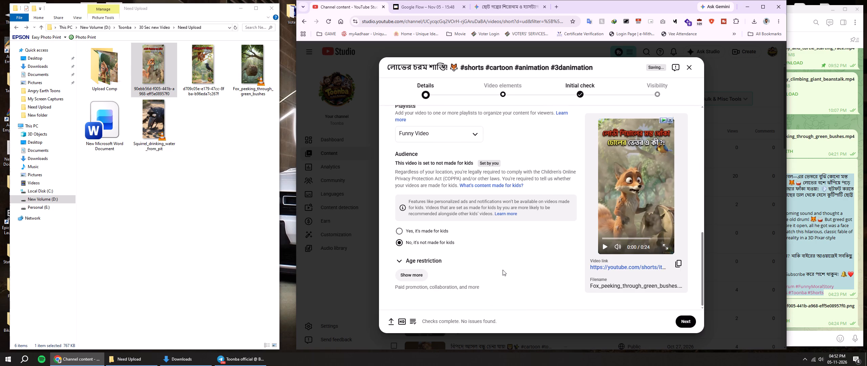
left_click(414, 274)
scroll(430, 264, "down", 3)
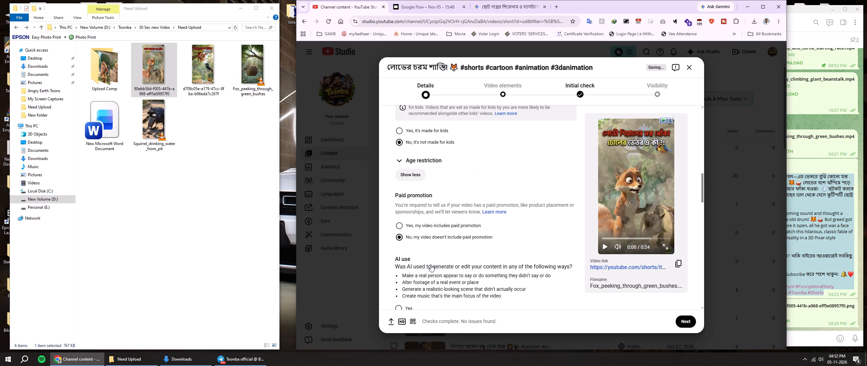
scroll(430, 264, "down", 5)
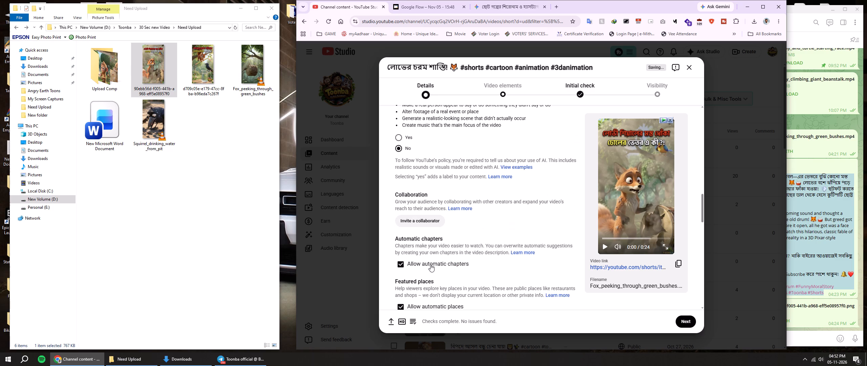
scroll(430, 264, "down", 2)
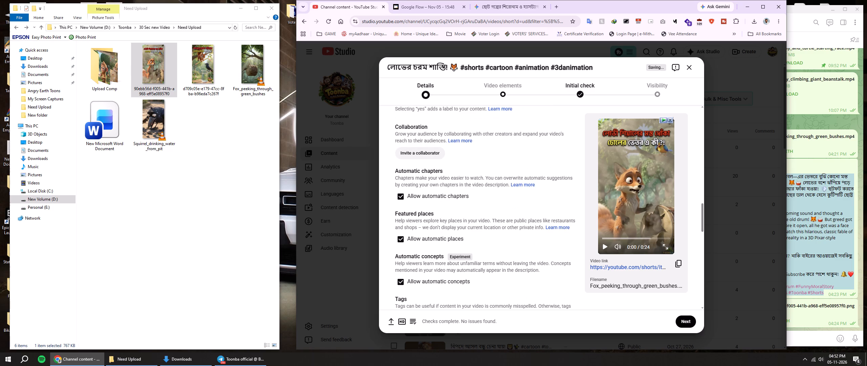
scroll(428, 258, "down", 1)
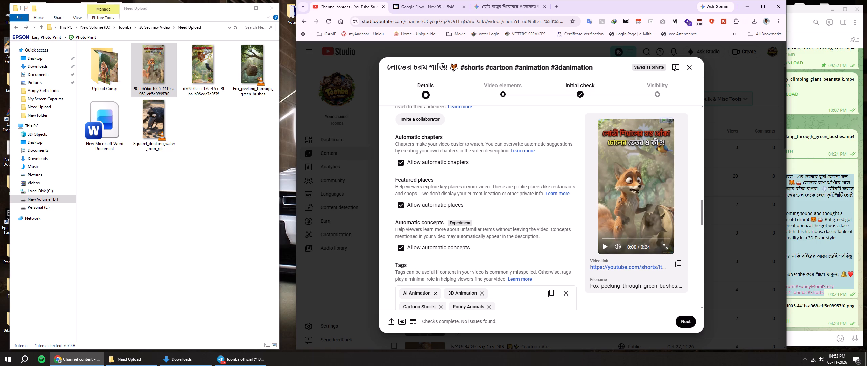
scroll(426, 238, "down", 4)
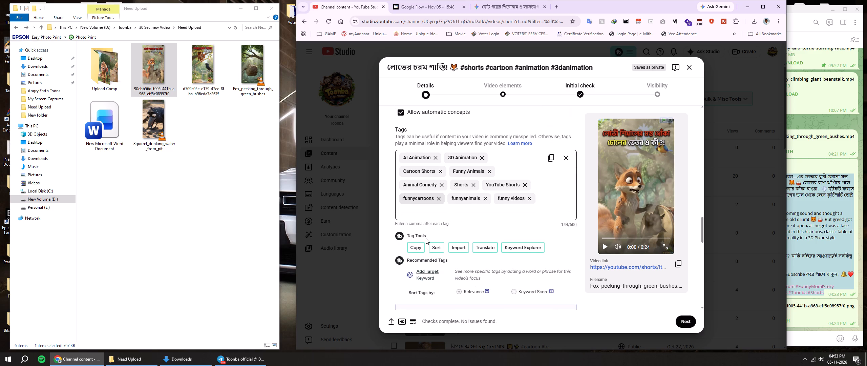
scroll(426, 238, "down", 2)
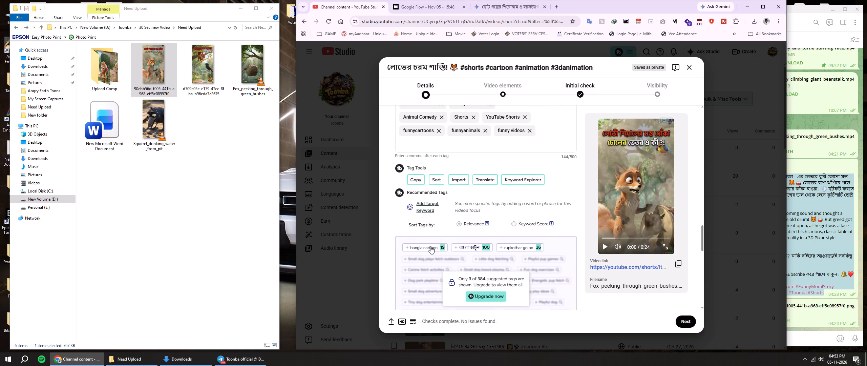
left_click(432, 245)
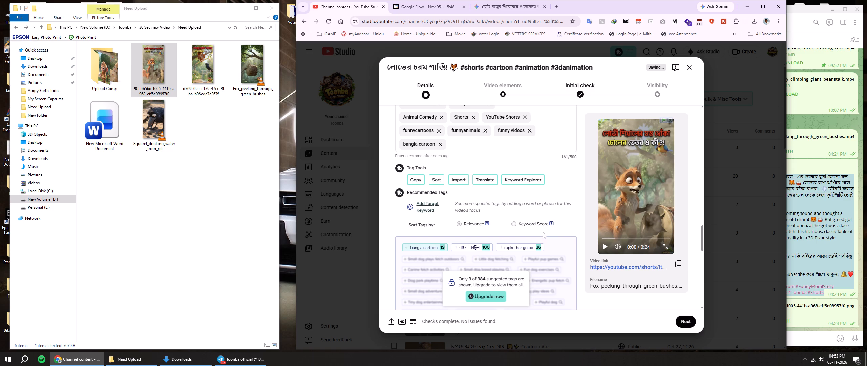
left_click(521, 249)
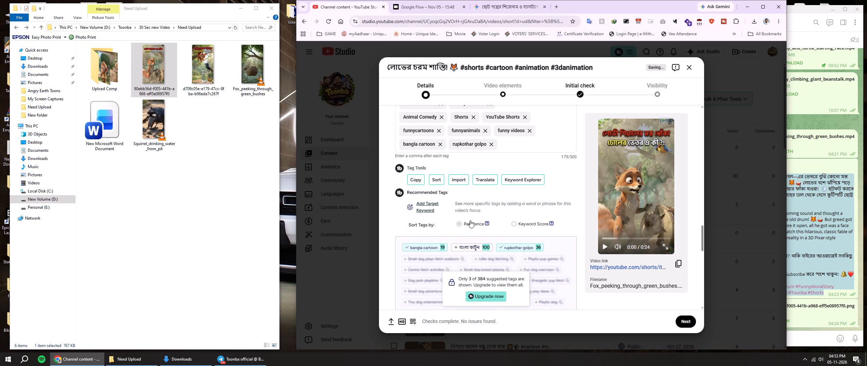
left_click(472, 246)
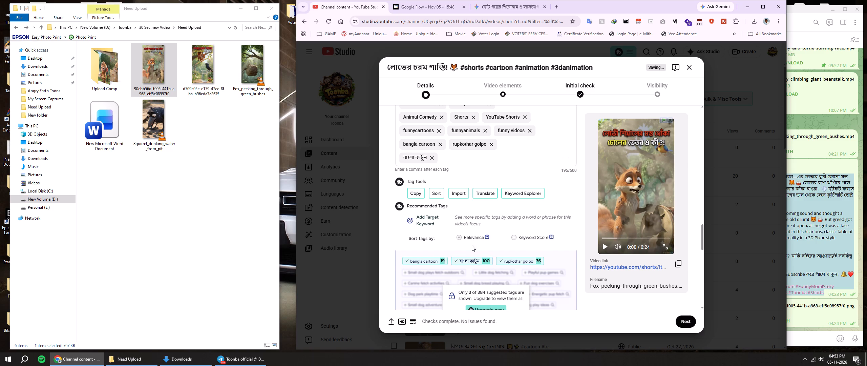
Review the video's details from the tags back up to the title, and down through every setting to comments and ratings.
scroll(471, 243, "up", 2)
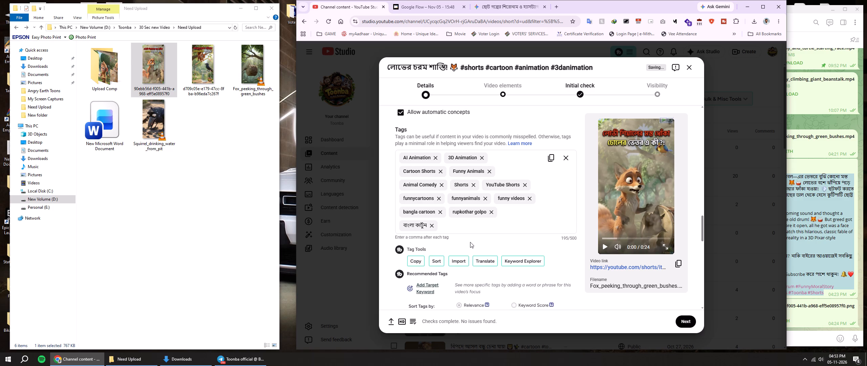
scroll(470, 241, "up", 2)
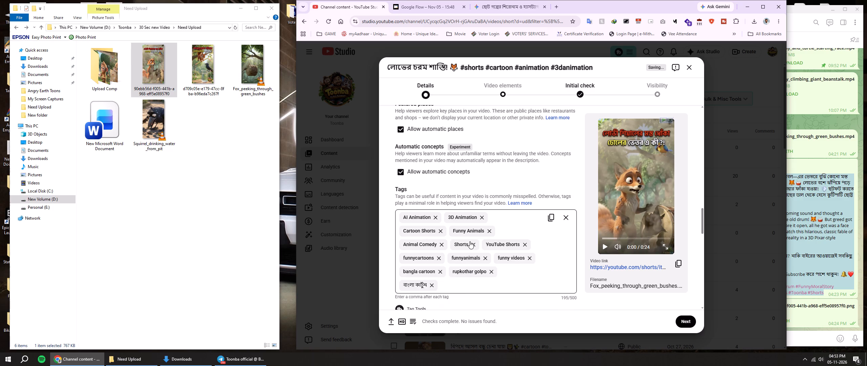
scroll(470, 241, "up", 15)
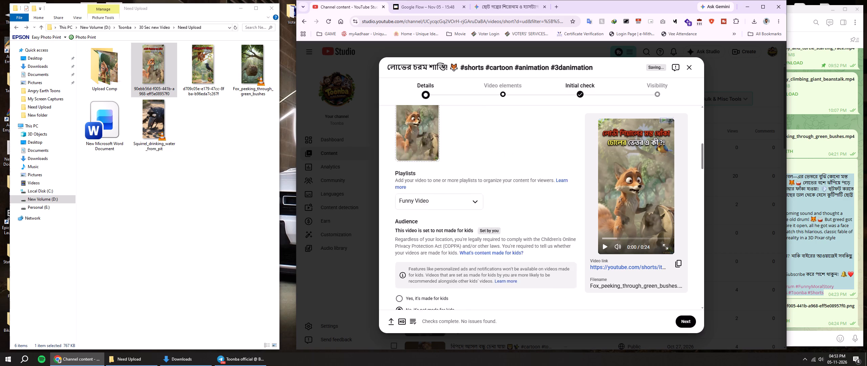
scroll(470, 239, "up", 9)
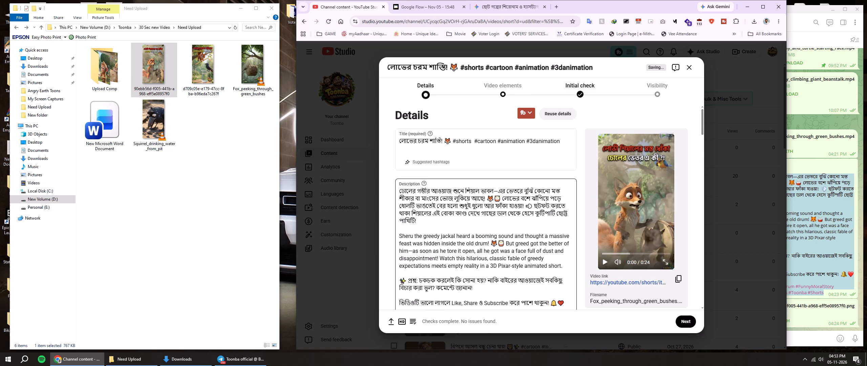
scroll(470, 239, "down", 2)
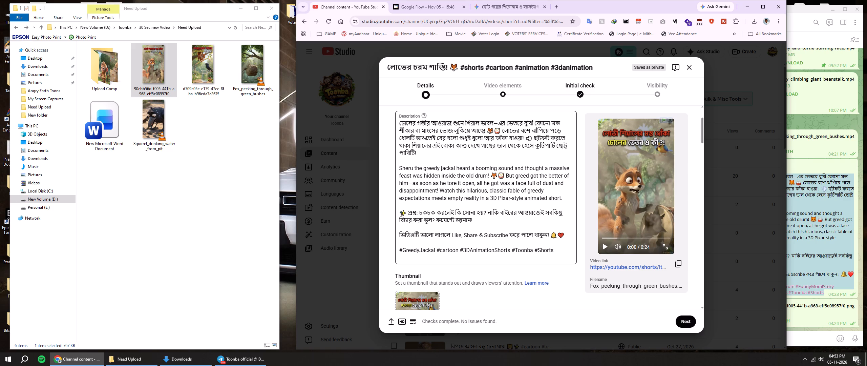
scroll(449, 203, "down", 10)
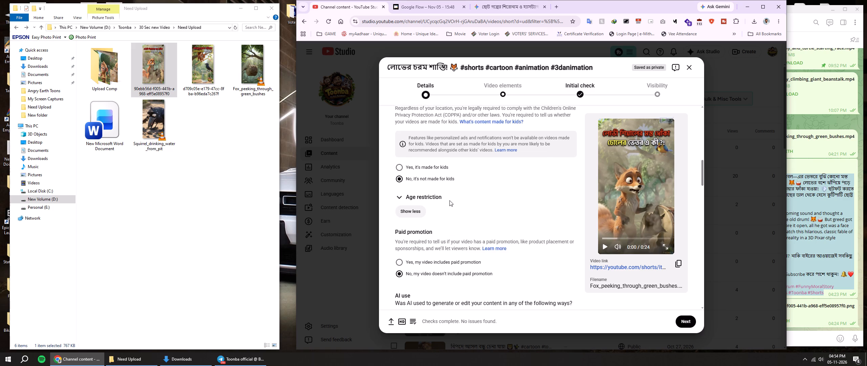
scroll(449, 200, "up", 2)
scroll(449, 200, "down", 4)
scroll(449, 200, "up", 1)
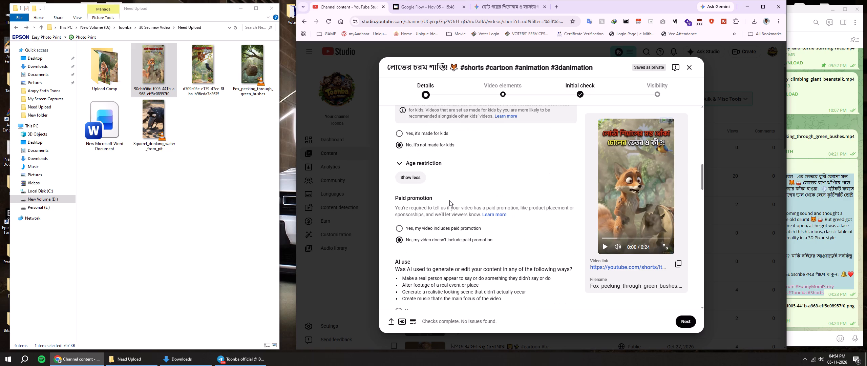
scroll(449, 200, "down", 3)
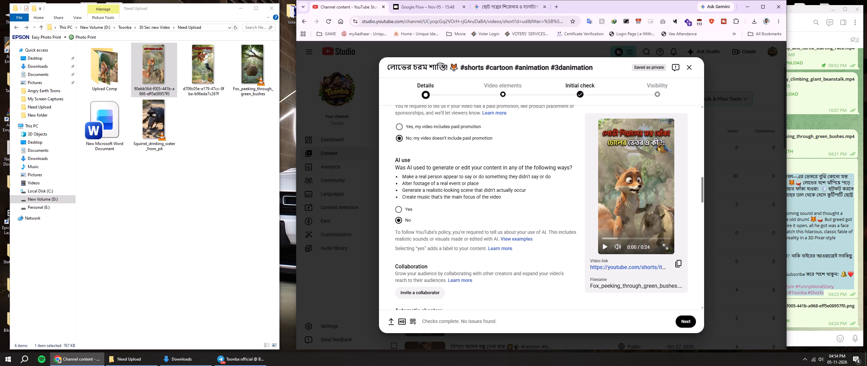
scroll(449, 199, "down", 4)
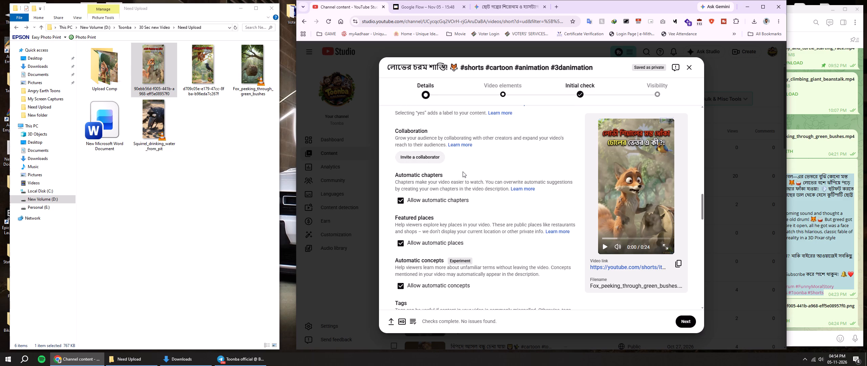
scroll(463, 171, "down", 4)
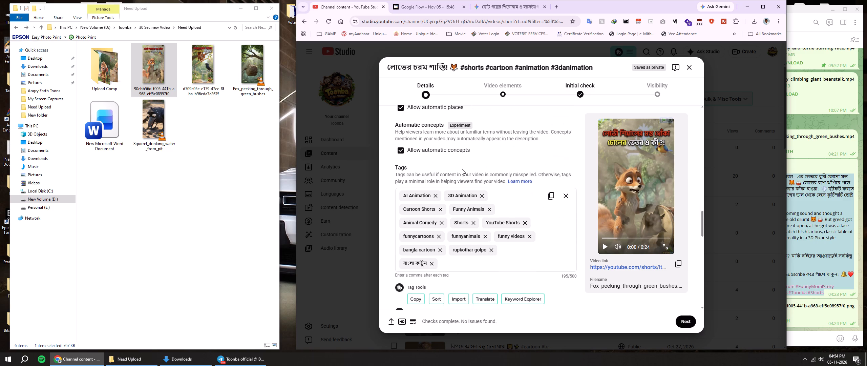
scroll(462, 169, "down", 10)
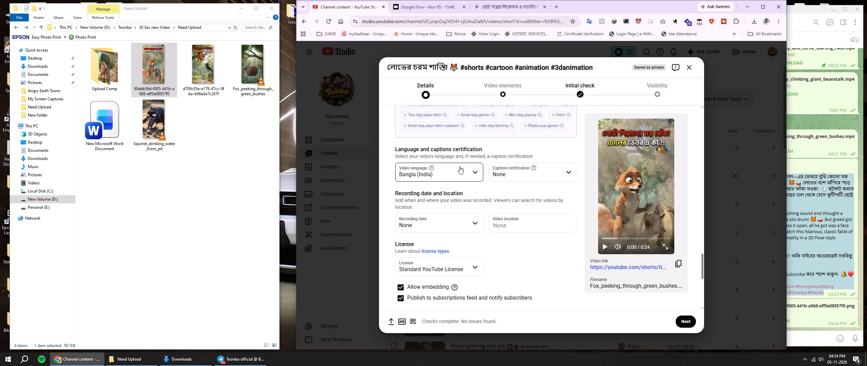
scroll(460, 166, "down", 1)
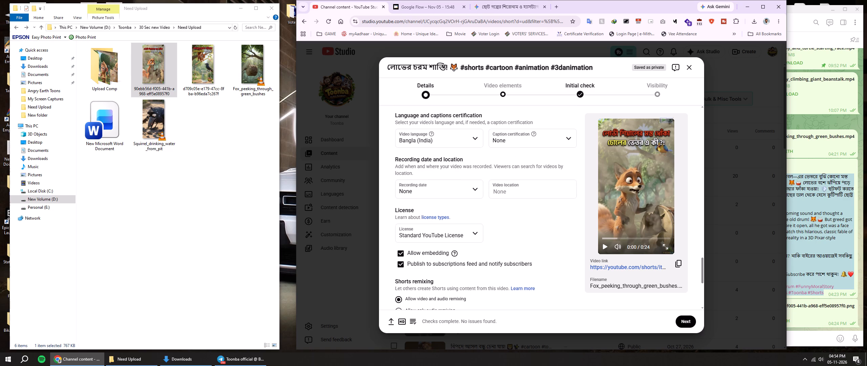
scroll(460, 166, "down", 3)
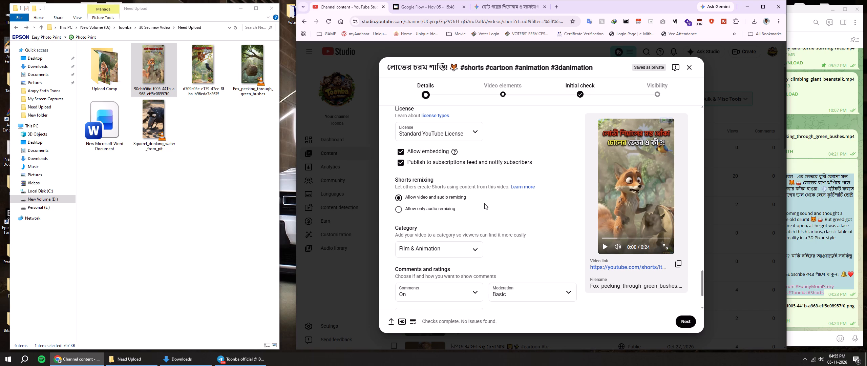
scroll(484, 203, "down", 2)
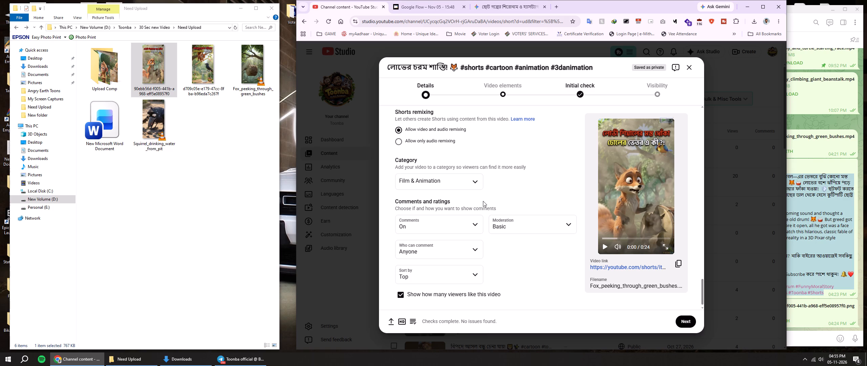
scroll(481, 200, "down", 2)
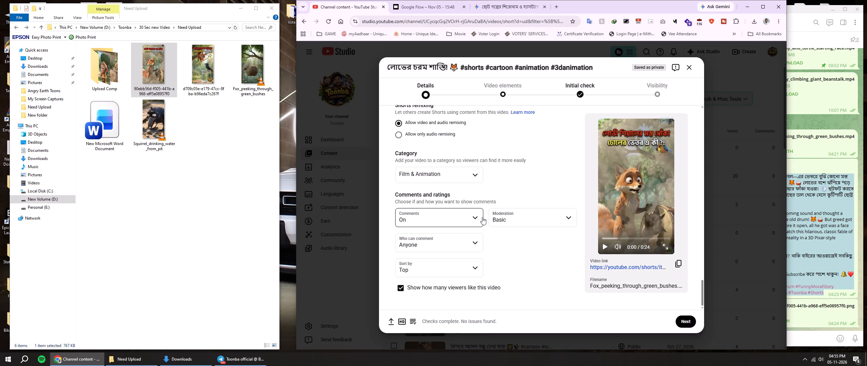
Choose Anyone for who can comment on the video.
left_click(476, 243)
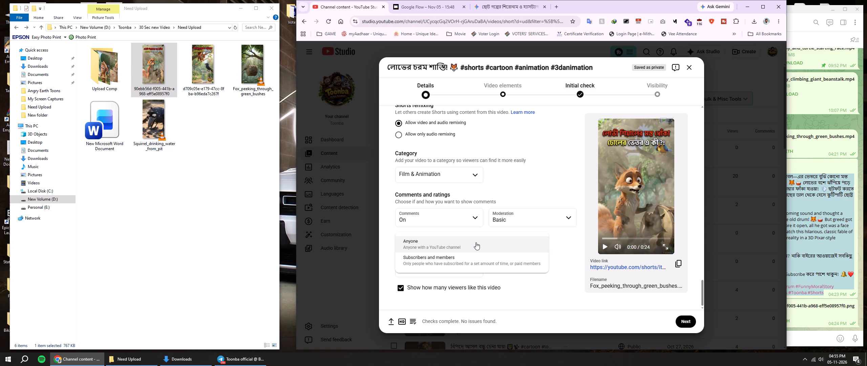
left_click(487, 240)
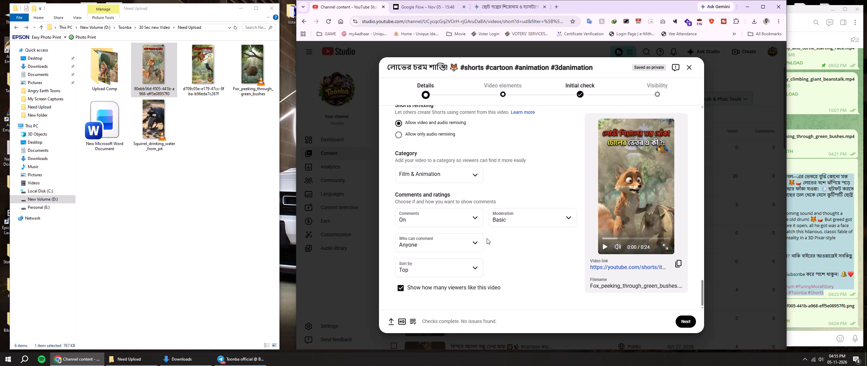
scroll(486, 238, "down", 2)
Review the fox Short's settings from comments and ratings back up through tags, AI use, thumbnail and description to the title.
scroll(483, 228, "up", 6)
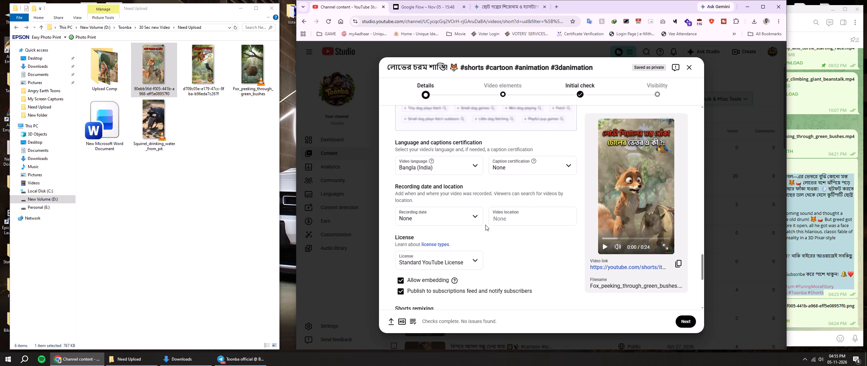
scroll(485, 224, "up", 2)
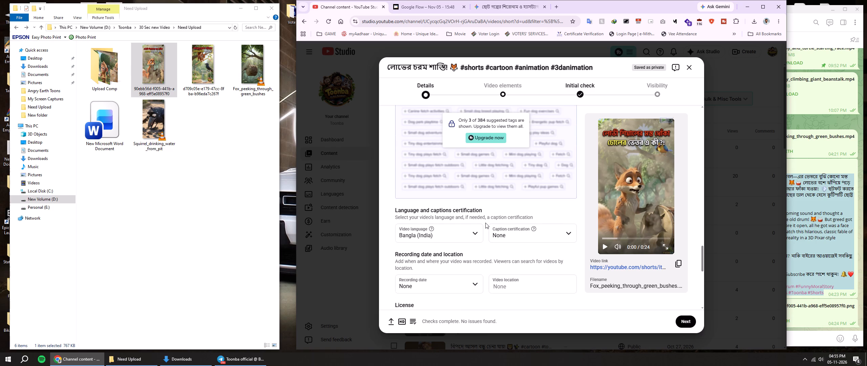
scroll(485, 223, "up", 4)
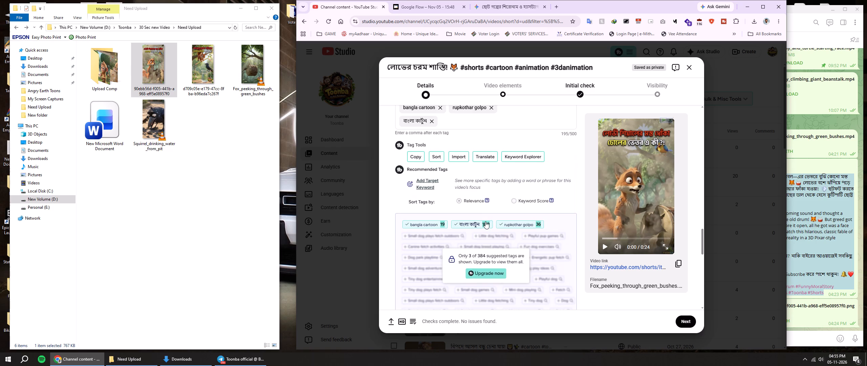
scroll(482, 215, "up", 13)
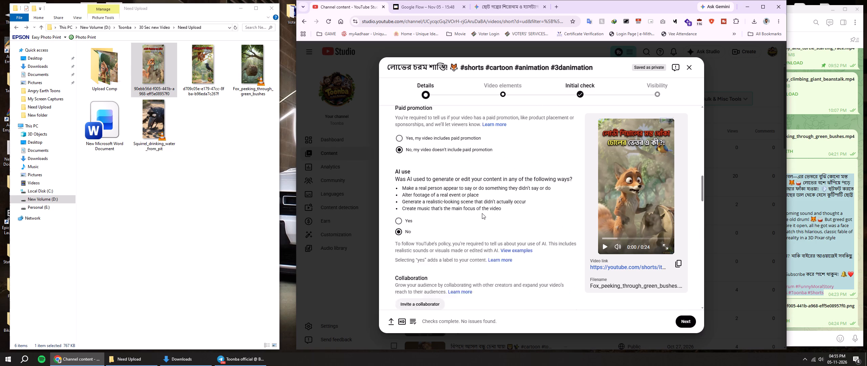
scroll(482, 213, "up", 12)
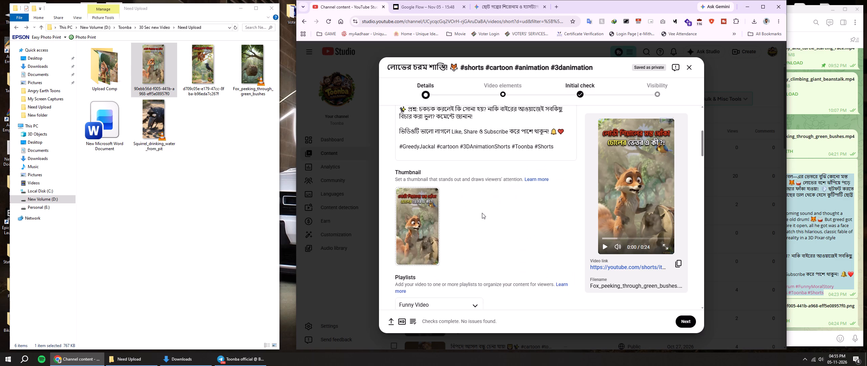
scroll(482, 213, "up", 8)
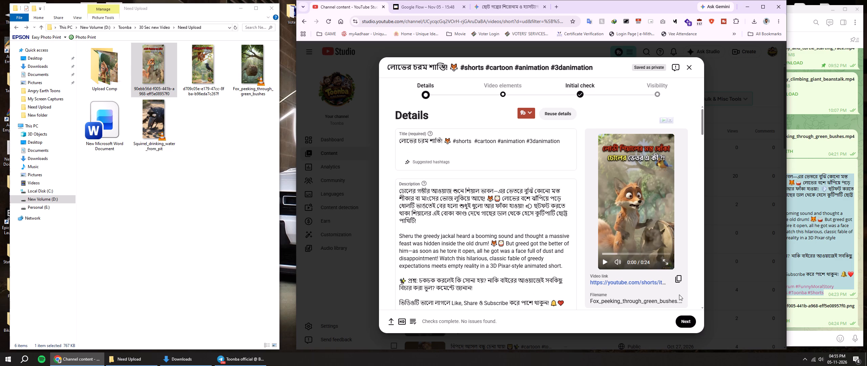
Advance the fox Short through video elements and the initial check to visibility, review the publishing options, and check the current date and time.
left_click(686, 318)
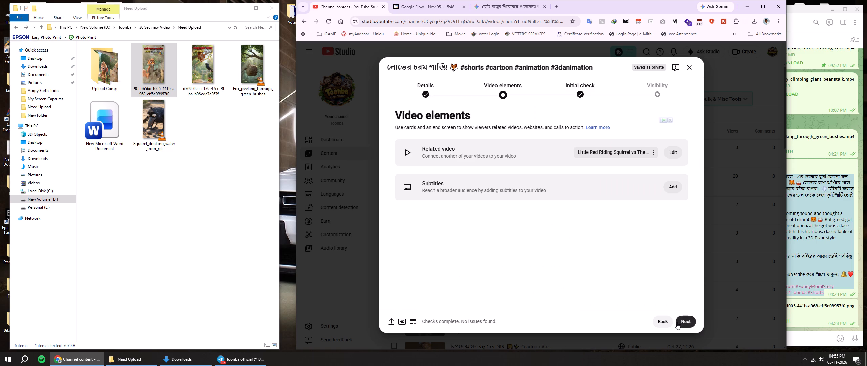
left_click(688, 327)
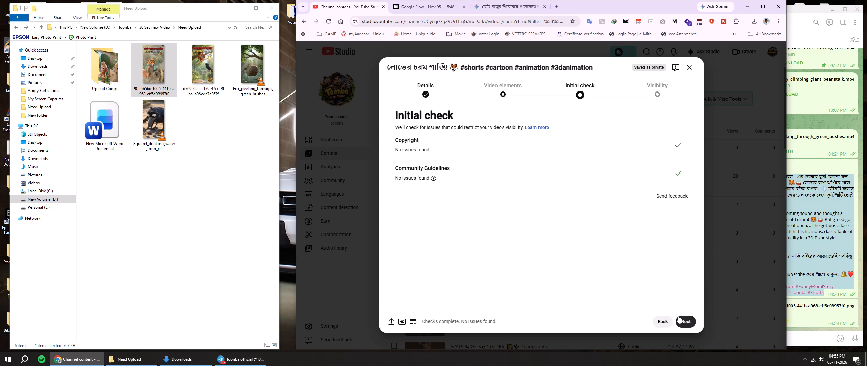
left_click(606, 258)
left_click(683, 320)
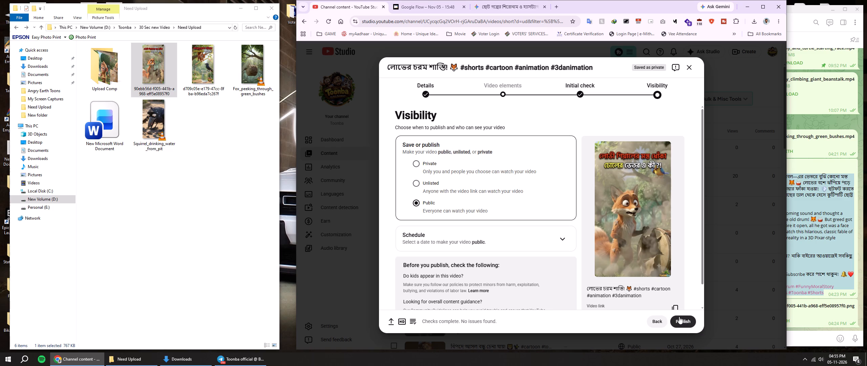
scroll(563, 291, "down", 6)
scroll(562, 290, "up", 1)
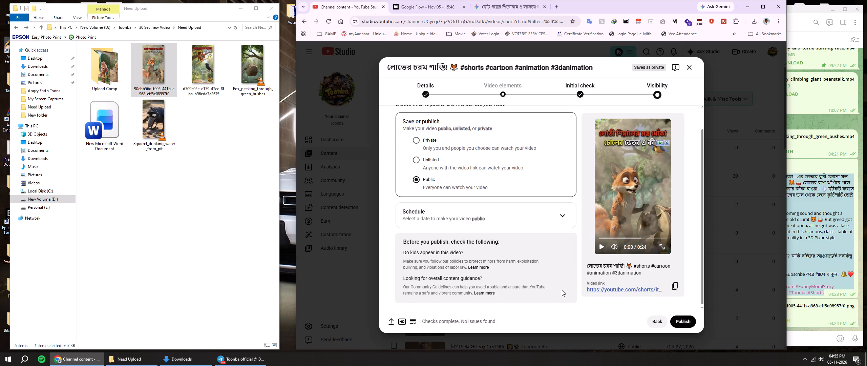
scroll(562, 290, "up", 6)
left_click(840, 354)
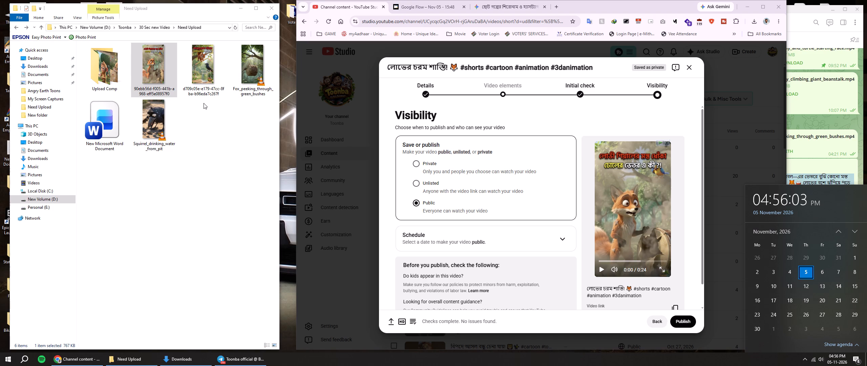
Delete the image whose name starts with d709c05e from Toonba's Need Upload folder.
left_click(205, 87)
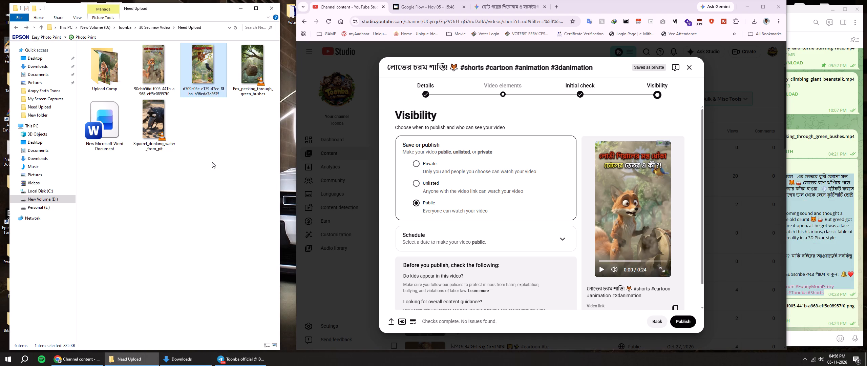
key("Delete")
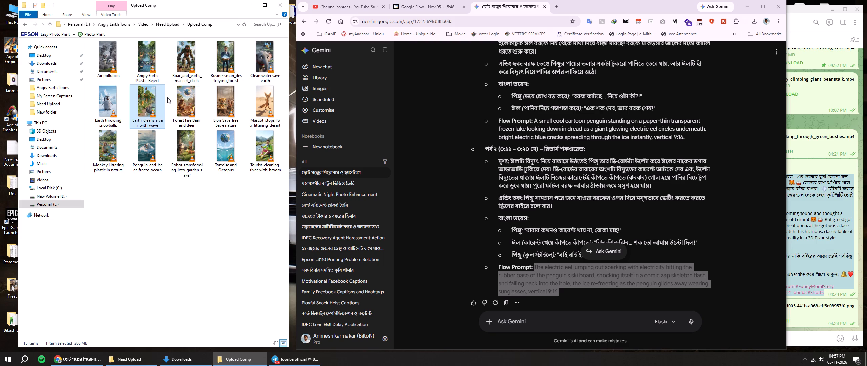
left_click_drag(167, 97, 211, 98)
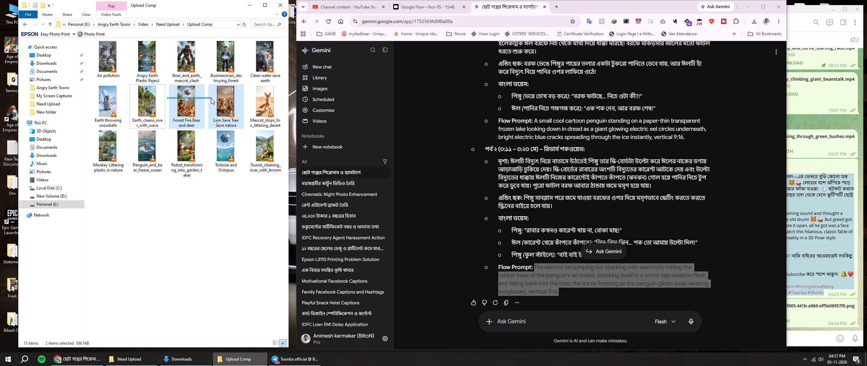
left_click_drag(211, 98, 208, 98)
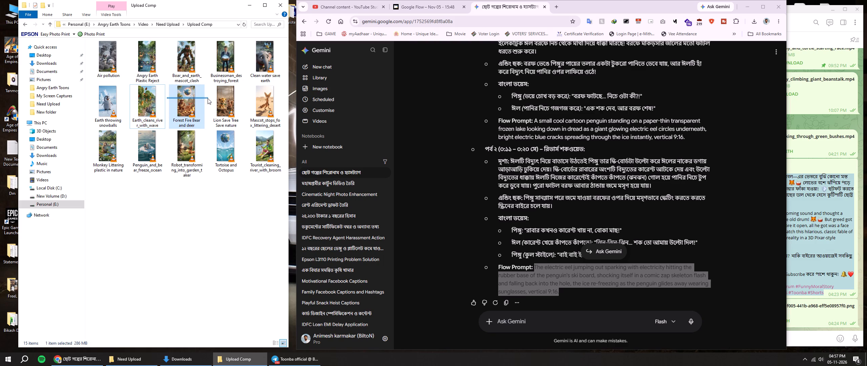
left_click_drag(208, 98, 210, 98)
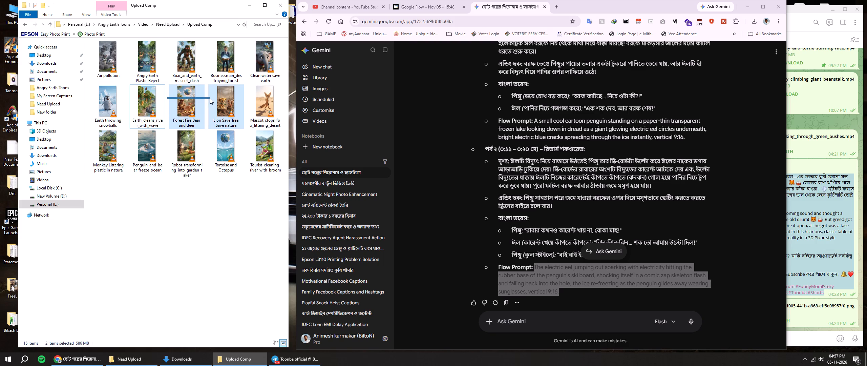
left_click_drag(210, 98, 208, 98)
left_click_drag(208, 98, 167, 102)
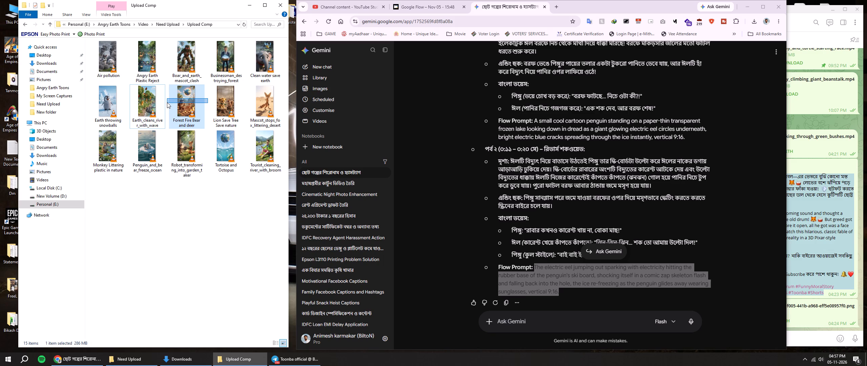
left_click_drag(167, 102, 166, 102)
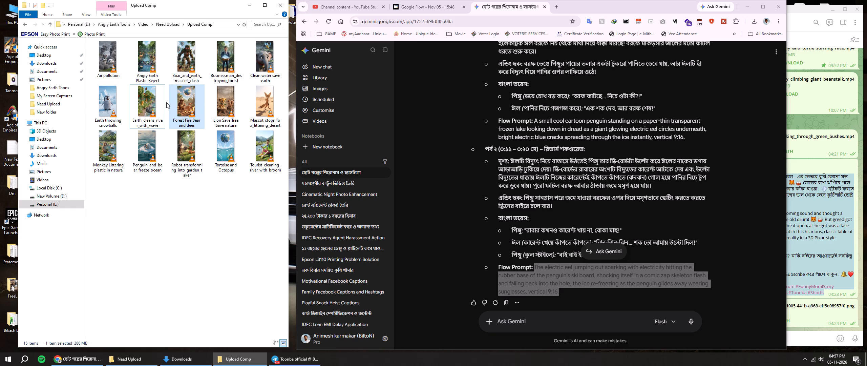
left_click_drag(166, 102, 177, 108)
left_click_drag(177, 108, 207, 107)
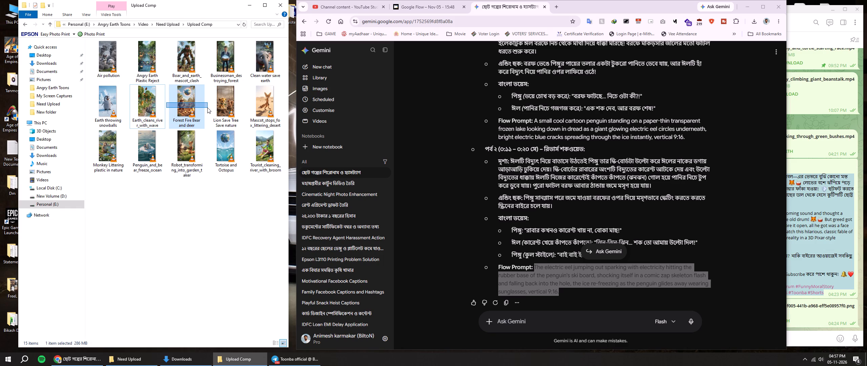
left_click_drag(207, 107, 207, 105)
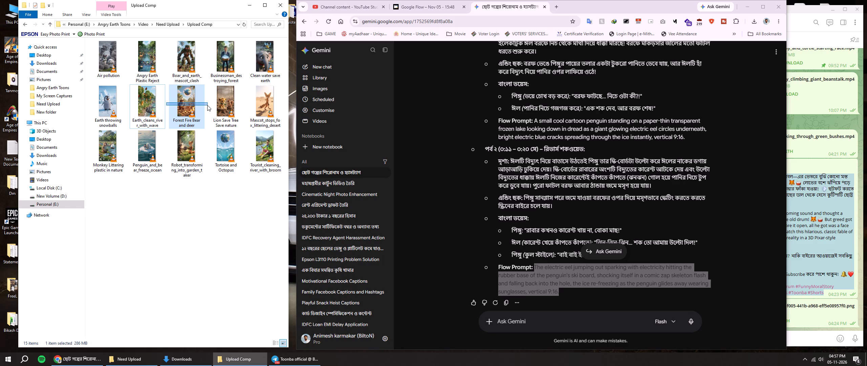
Check the Forest Fire Bear and deer clip in the Upload Comp folder, and go back up to the Need Upload folder.
left_click_drag(207, 105, 208, 105)
left_click(208, 105)
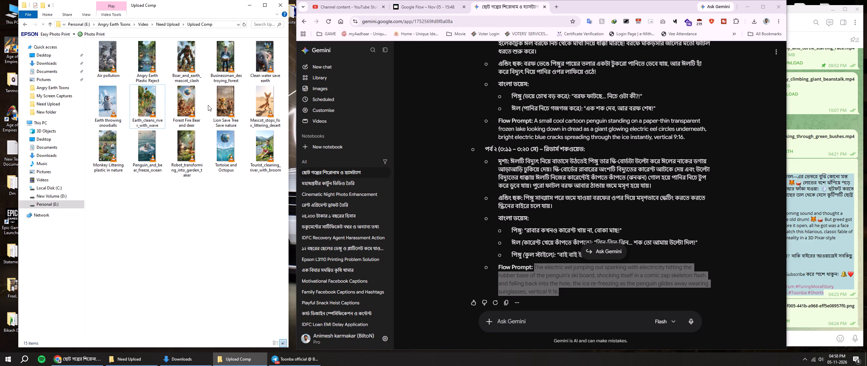
left_click(193, 103)
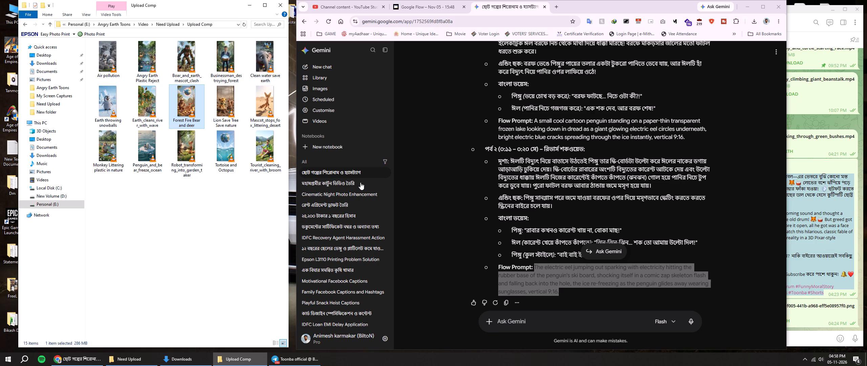
left_click_drag(215, 183, 211, 186)
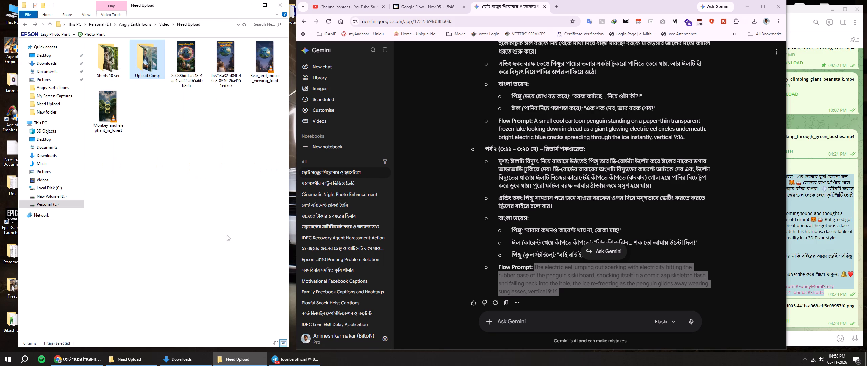
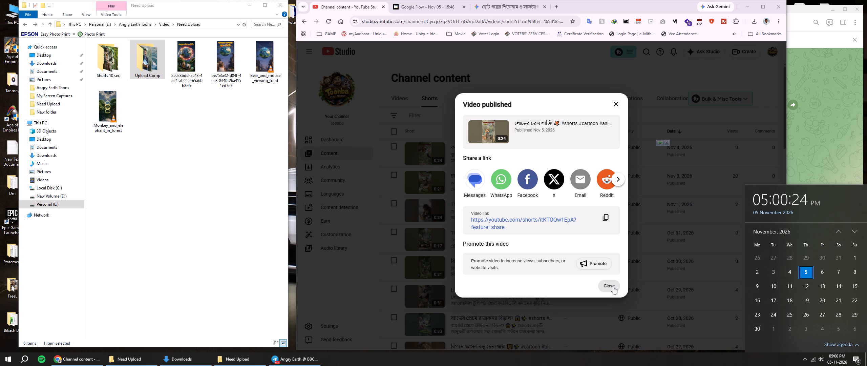
left_click(612, 283)
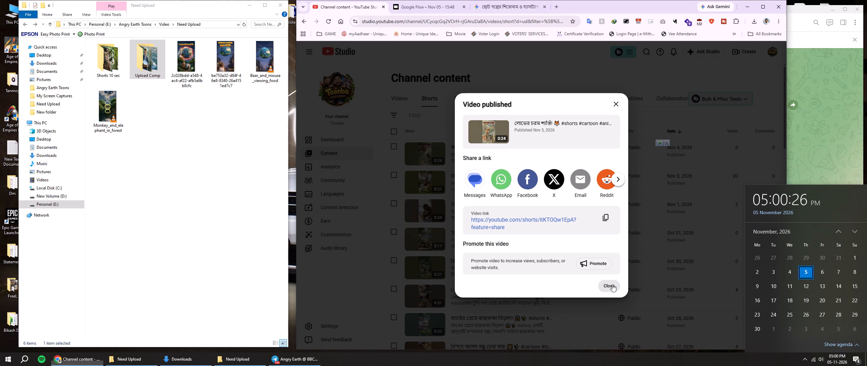
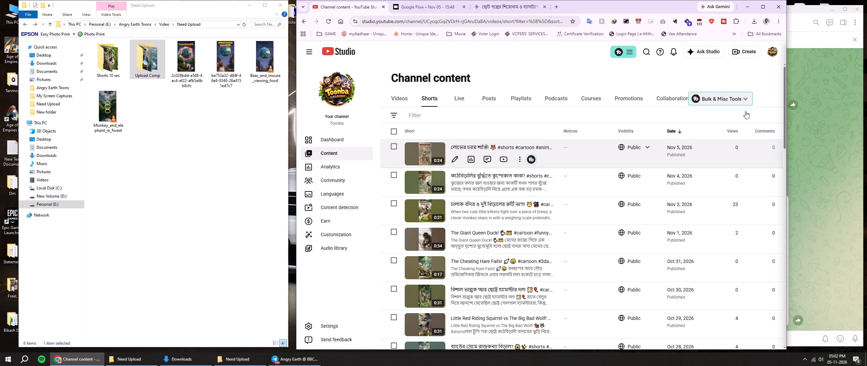
Switch the YouTube Studio account from Toonba to the Angry Earth Toons channel.
left_click(773, 54)
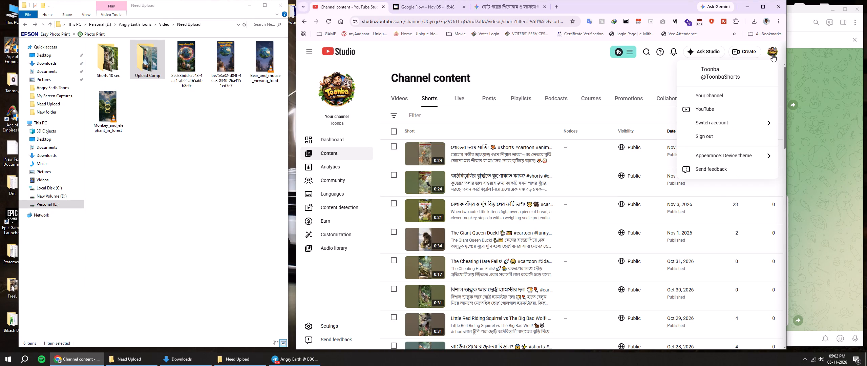
left_click(710, 123)
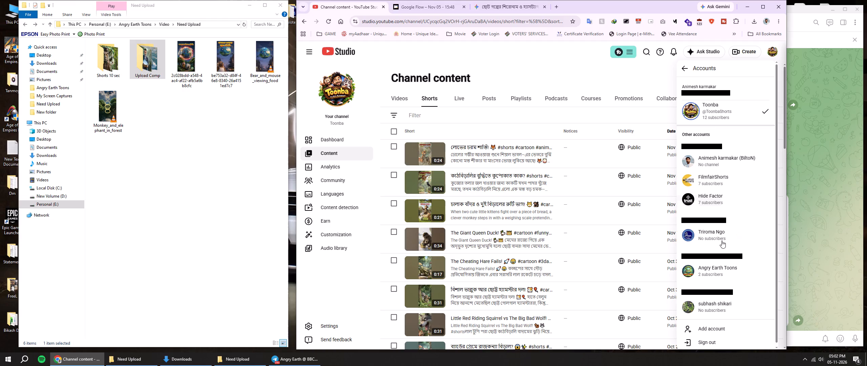
left_click(721, 274)
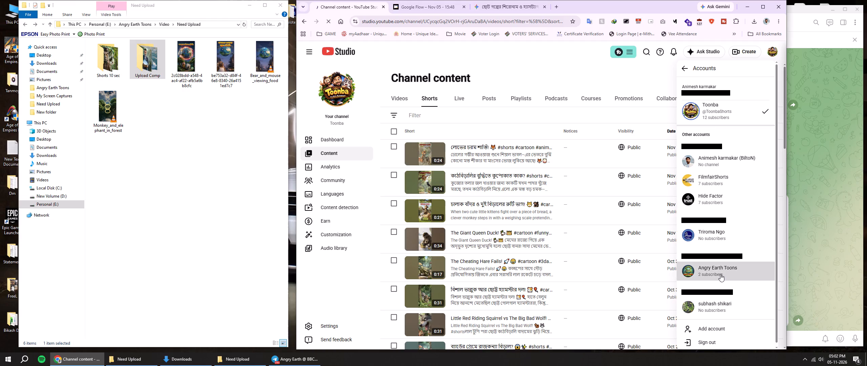
Show the hidden system tray icons in Windows.
left_click(800, 365)
left_click(802, 365)
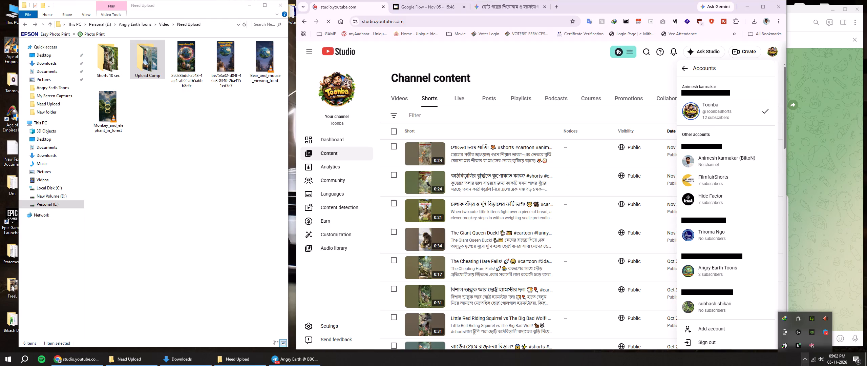
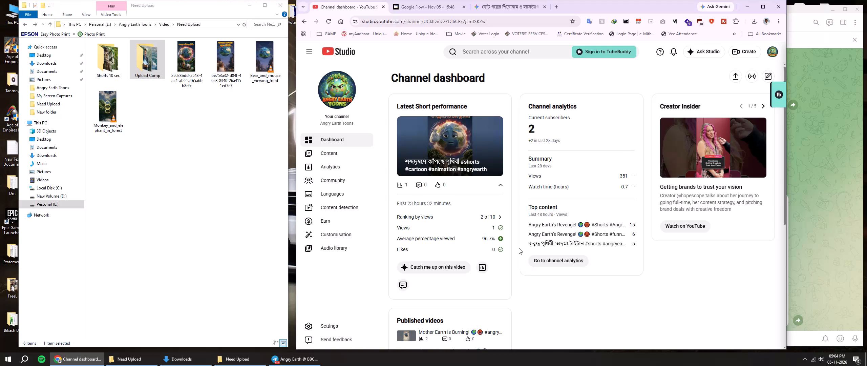
Show the list of Shorts in the Angry Earth Toons channel's content.
left_click(348, 155)
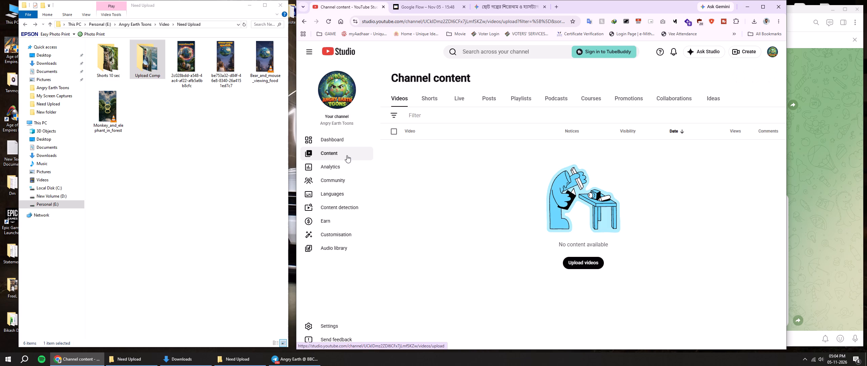
left_click(432, 100)
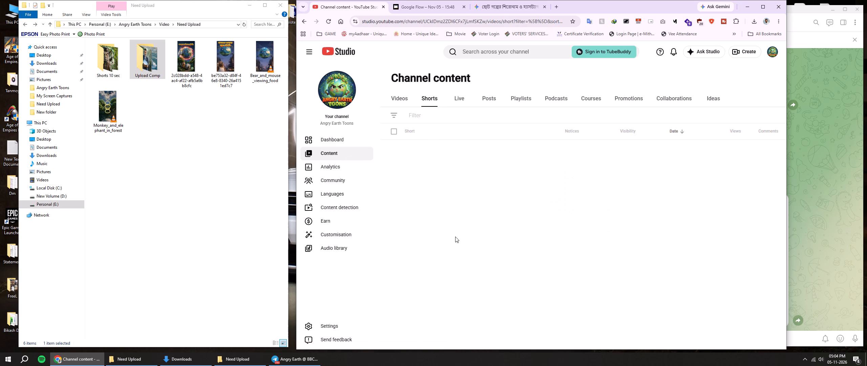
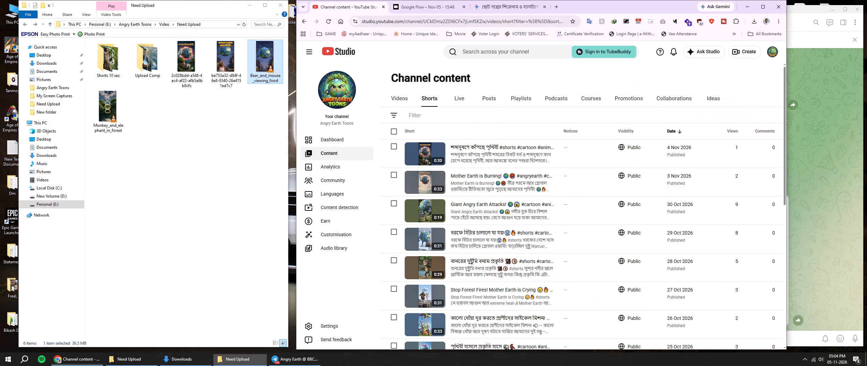
left_click(748, 52)
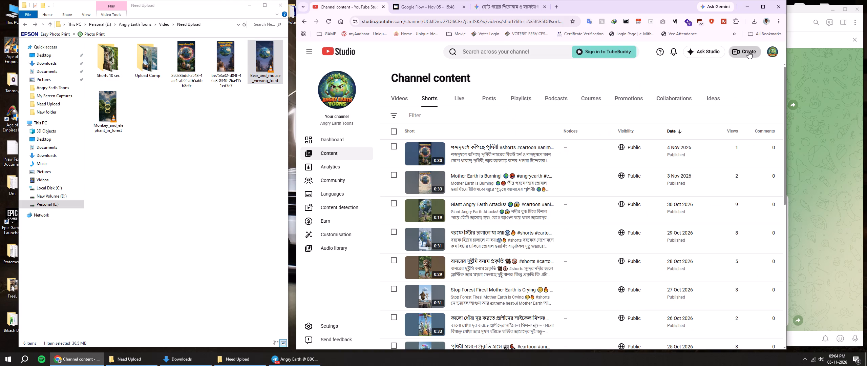
left_click(743, 67)
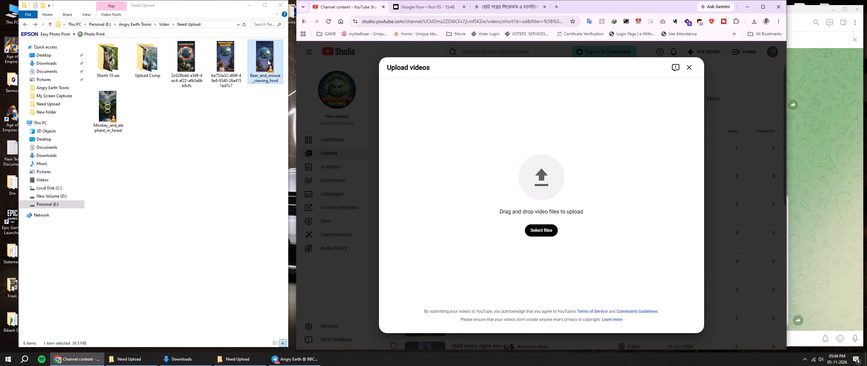
left_click_drag(268, 60, 541, 175)
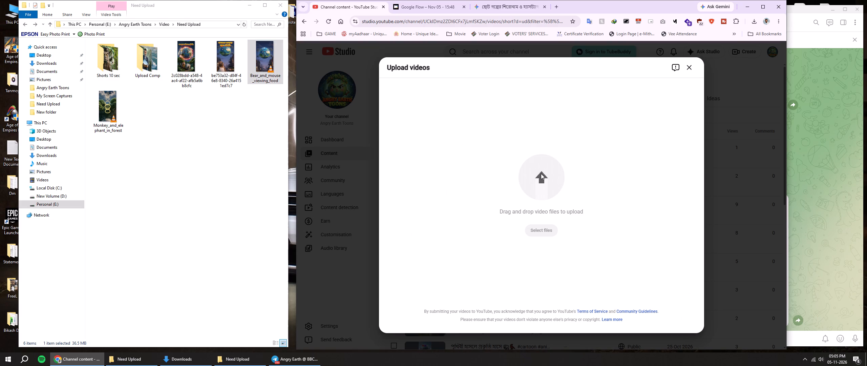
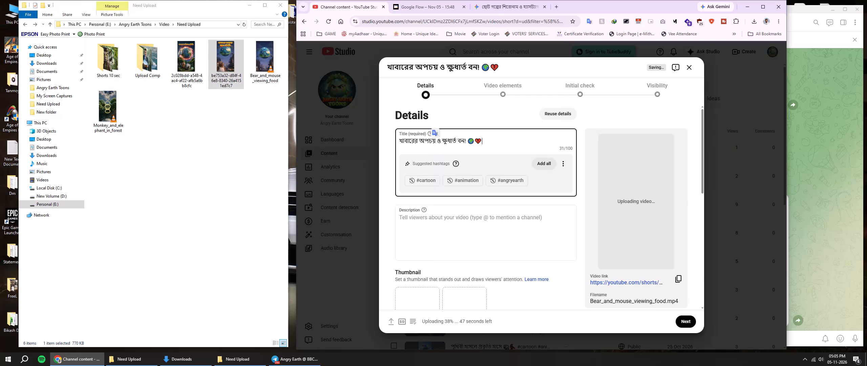
Add the suggested hashtags #cartoon, #animation, #angryearth and #funnyshorts to the title of the Bear_and_mouse_viewing_food Short.
left_click(424, 181)
left_click(424, 181)
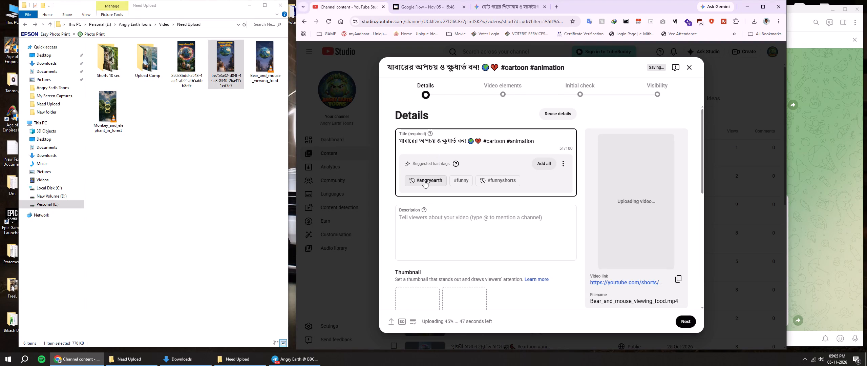
left_click(424, 181)
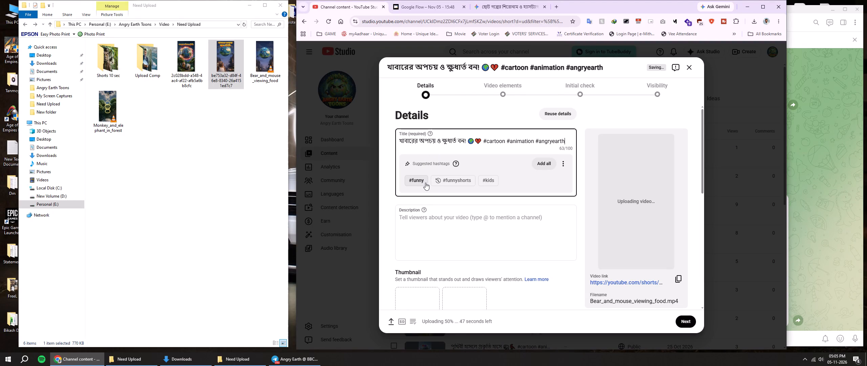
left_click(456, 180)
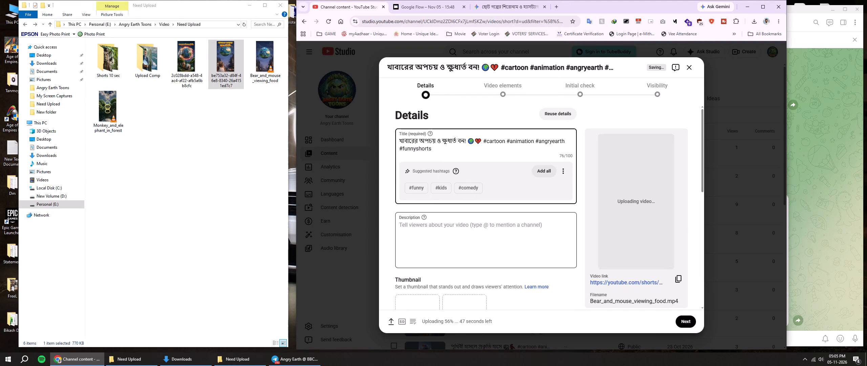
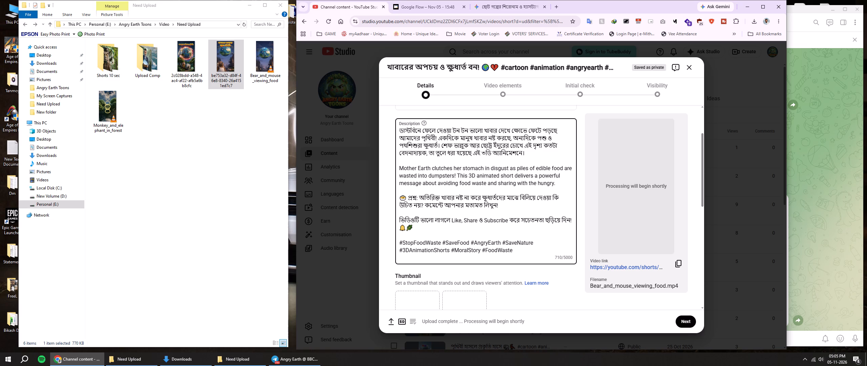
Replace the closing hashtags #MoralStory #FoodWaste in the video description with #cartoon.
left_click_drag(516, 250, 454, 252)
type("cart")
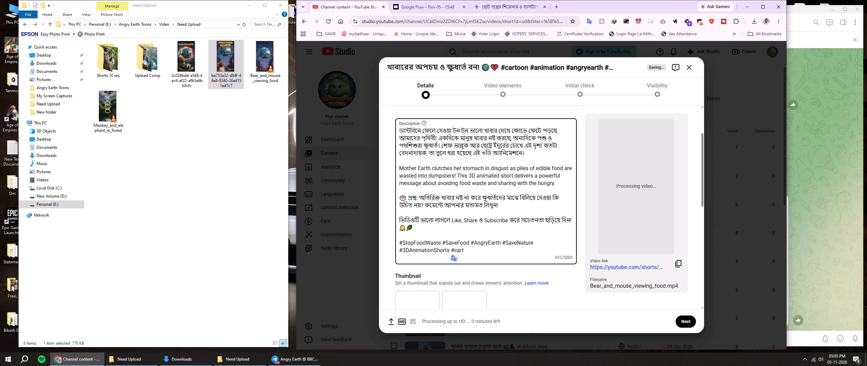
type("oo")
key("n")
key("space")
Set the selected be753a32 image from the Need Upload folder as the Short's thumbnail.
scroll(493, 250, "down", 3)
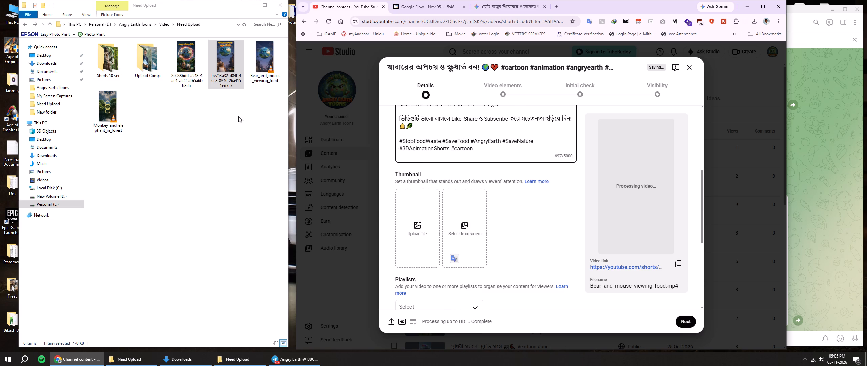
left_click_drag(221, 68, 418, 238)
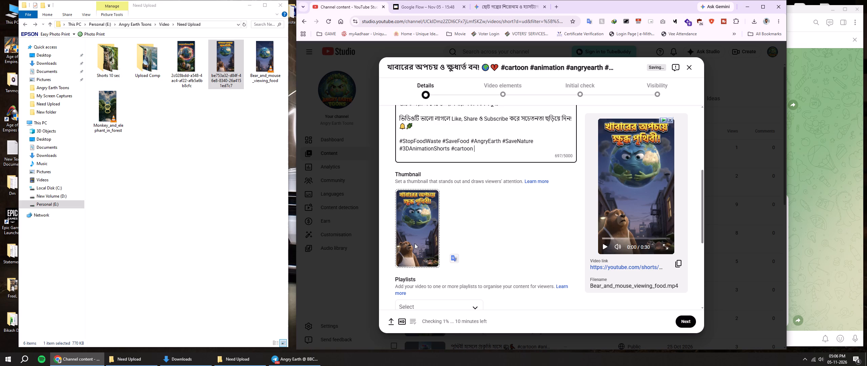
Add the bear and mouse video to the Angry Earth playlist.
scroll(403, 236, "down", 2)
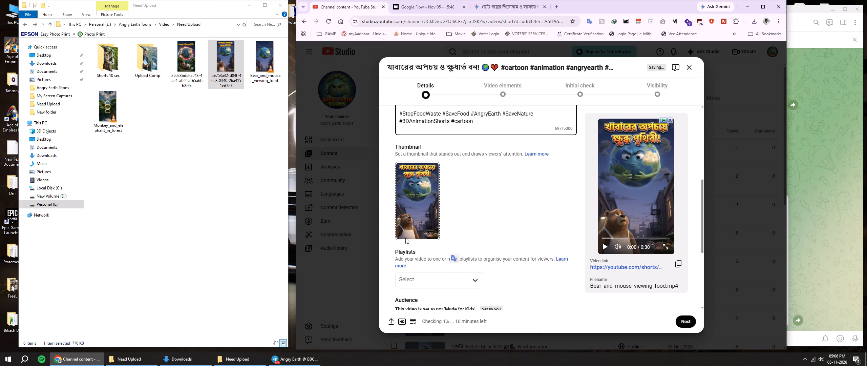
left_click(434, 237)
left_click(413, 213)
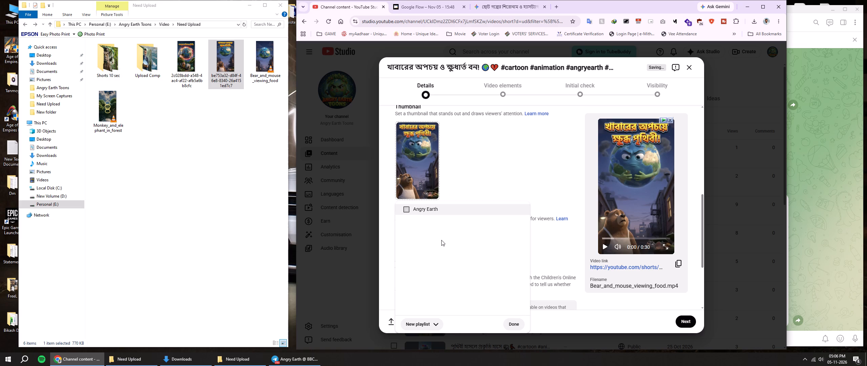
left_click(517, 324)
Expand the additional video details, declare no paid promotion, and answer No to the AI use question.
scroll(512, 284, "down", 3)
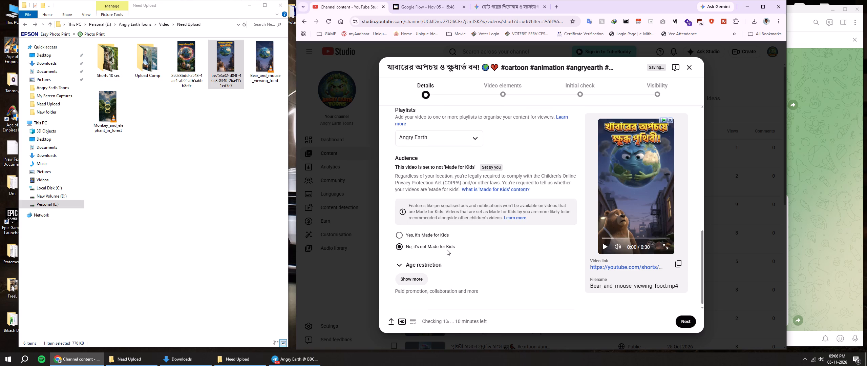
scroll(446, 249, "down", 3)
left_click(423, 275)
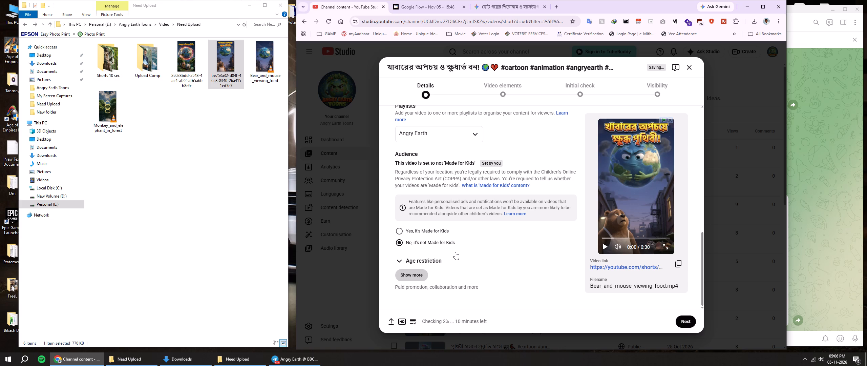
scroll(455, 252, "down", 3)
left_click(440, 237)
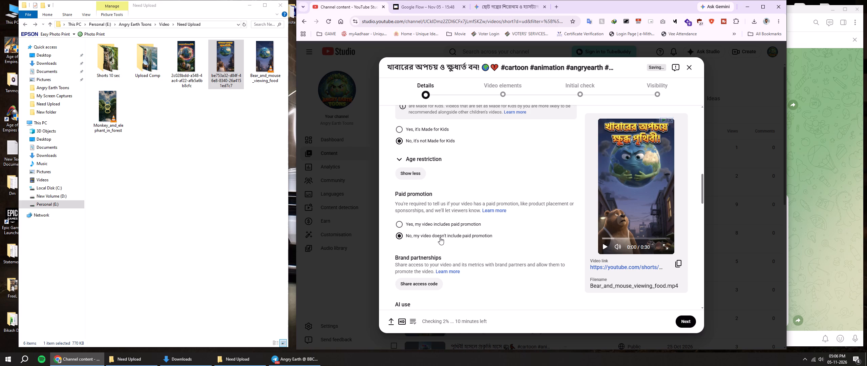
scroll(440, 237, "down", 5)
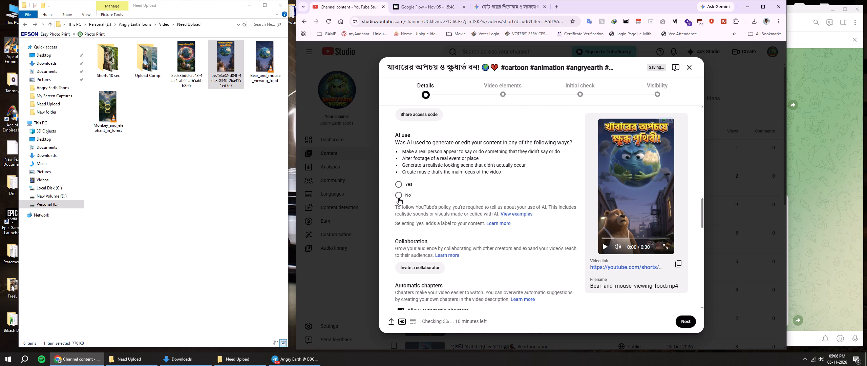
left_click(399, 198)
Open the video's empty Tags field for entry.
scroll(410, 212, "down", 7)
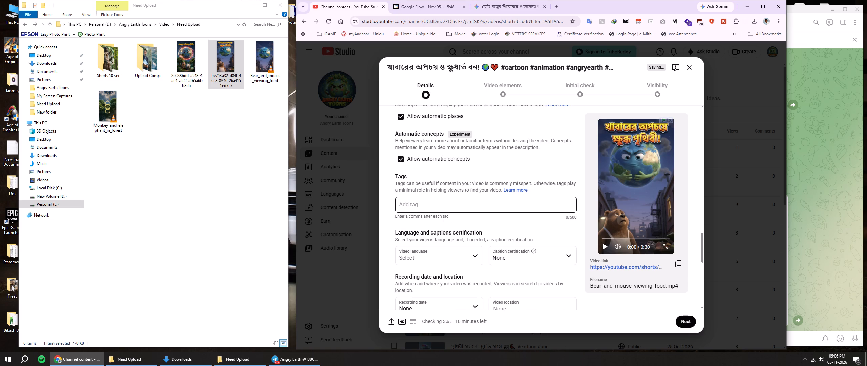
left_click(423, 208)
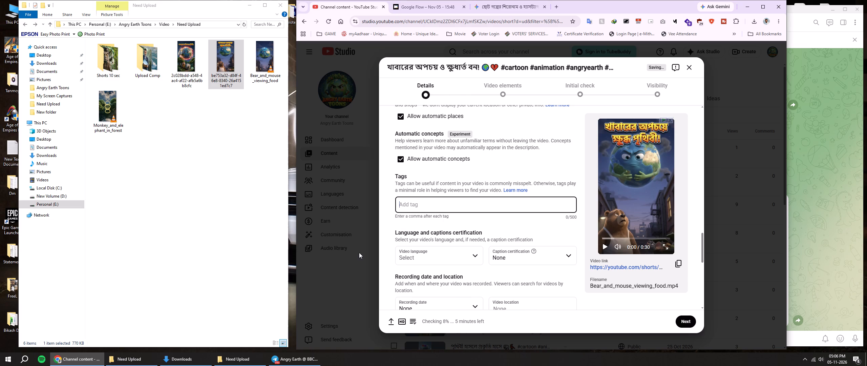
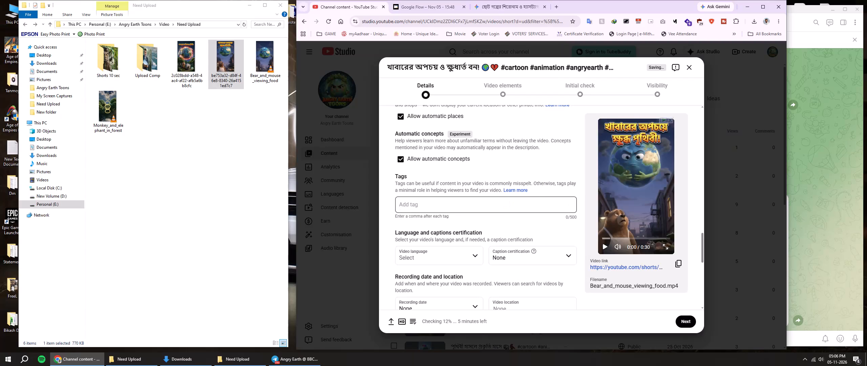
Add the tags shorts, cartoonshorts, angryearthtoon, funnyanimals, savethenature and saveearth to the bear and mouse Short.
left_click(507, 204)
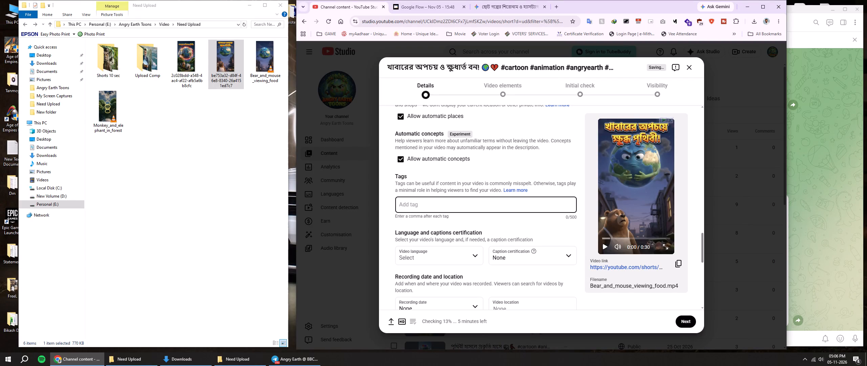
type("shorts")
key("Return")
type("cart")
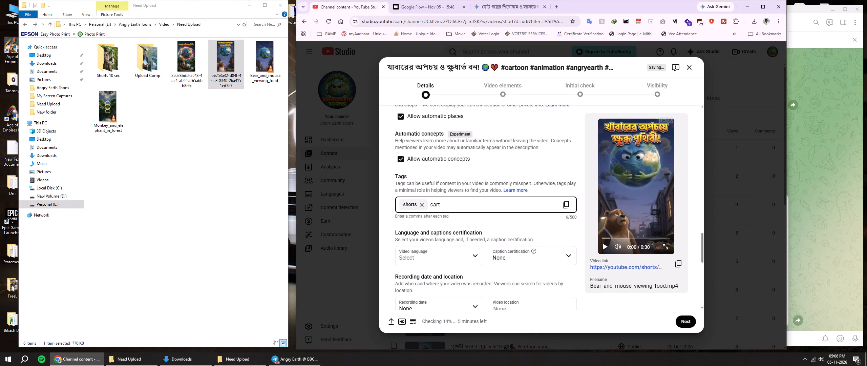
type("oon")
type("shorts")
key("Return")
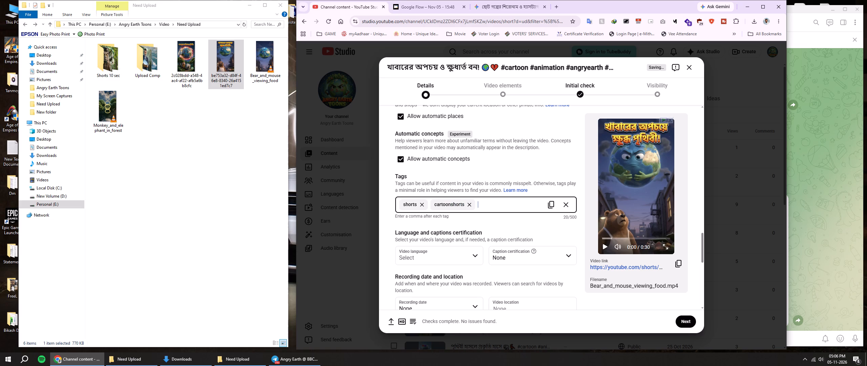
type("angryearthtoon")
key("Return")
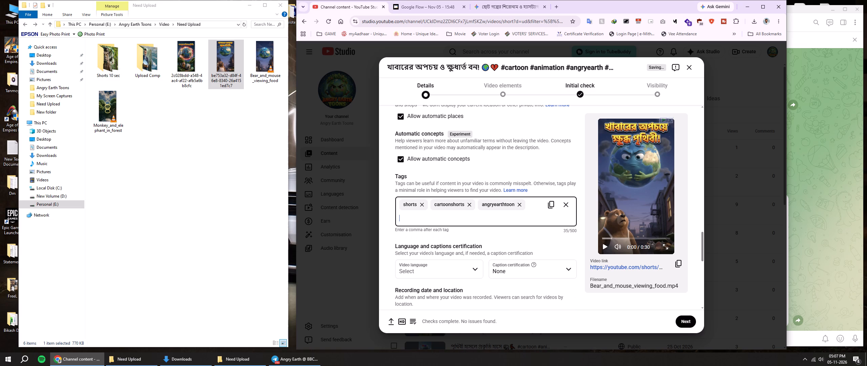
type("funnyanimal")
key("s")
key("Return")
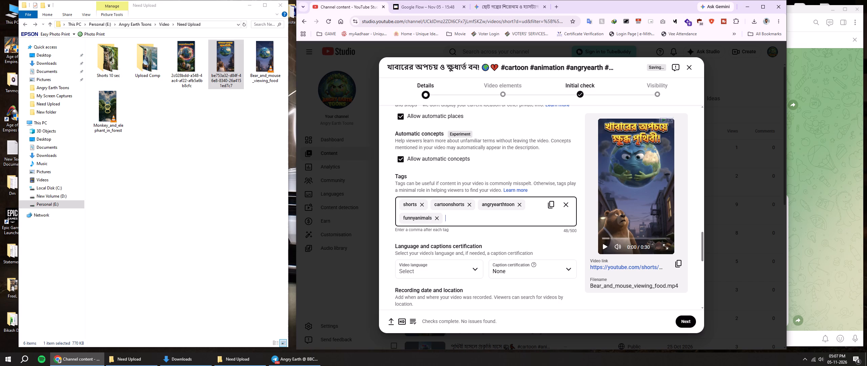
type("savethe")
type("nature")
key("Return")
type("saveearth")
key("Return")
Set the video language to Bangla (India).
scroll(510, 207, "down", 2)
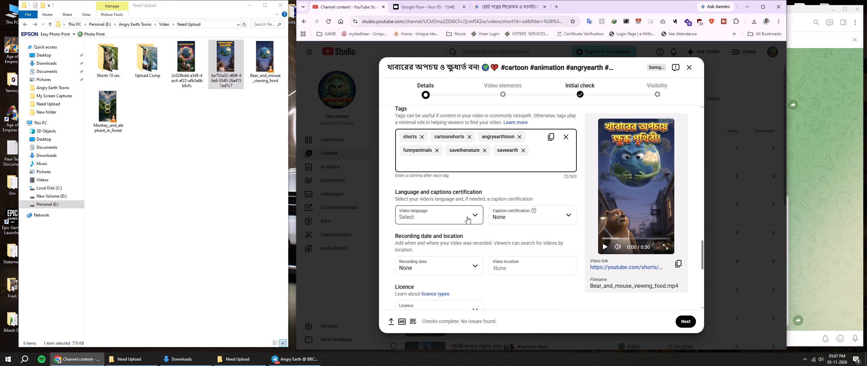
left_click(465, 215)
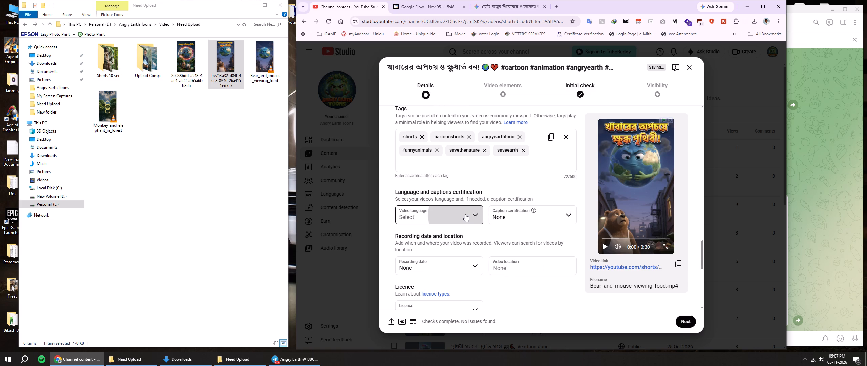
scroll(460, 206, "down", 1)
left_click(450, 208)
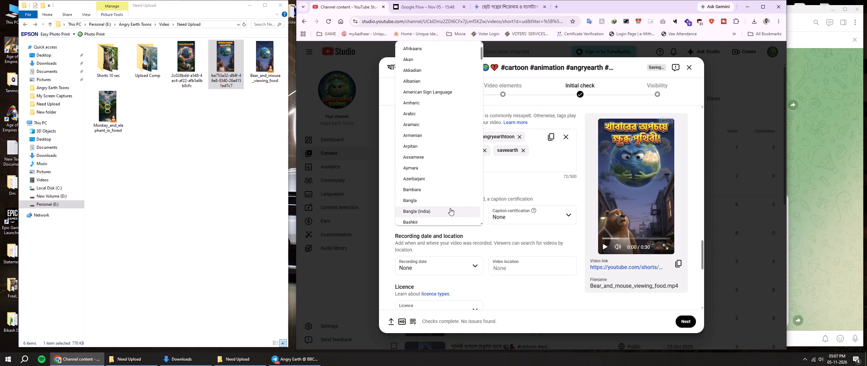
Review the Short's remaining details, from licence, remixing, category and comment settings back up to audience, playlist, description and title.
scroll(450, 208, "down", 2)
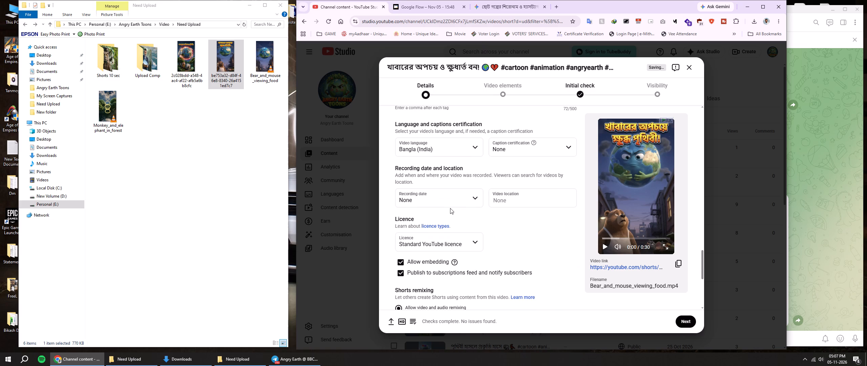
scroll(450, 208, "down", 2)
scroll(490, 200, "down", 2)
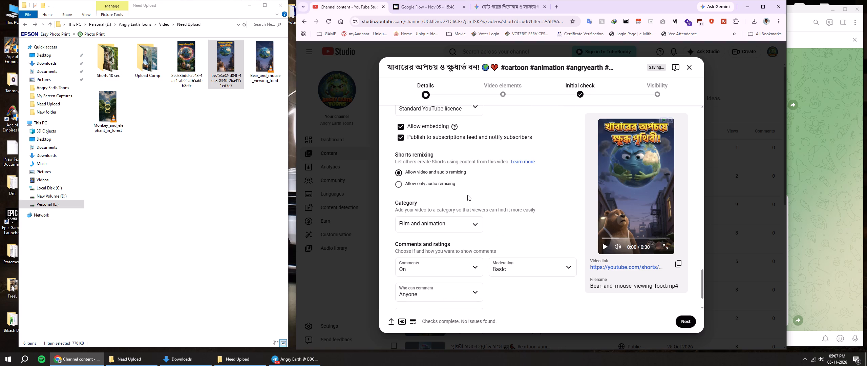
scroll(453, 192, "down", 2)
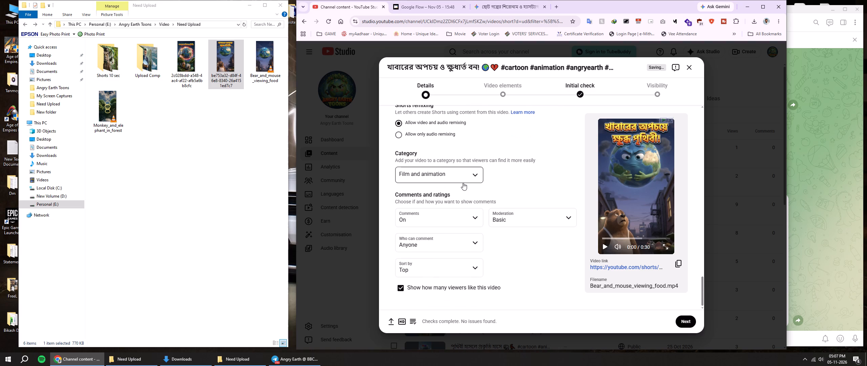
scroll(464, 174, "down", 4)
scroll(537, 195, "up", 3)
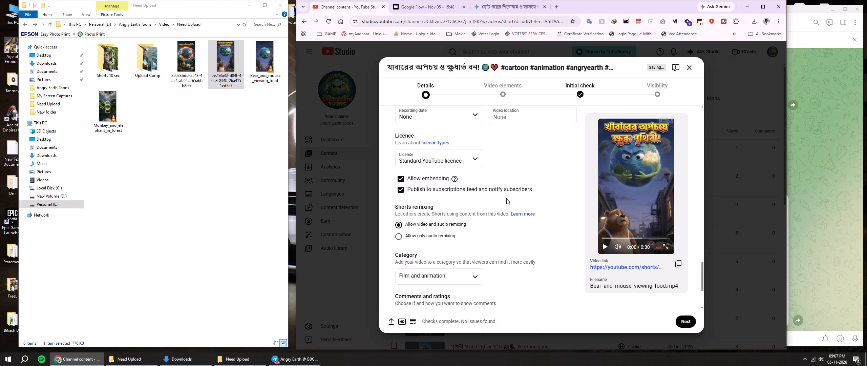
scroll(506, 198, "up", 4)
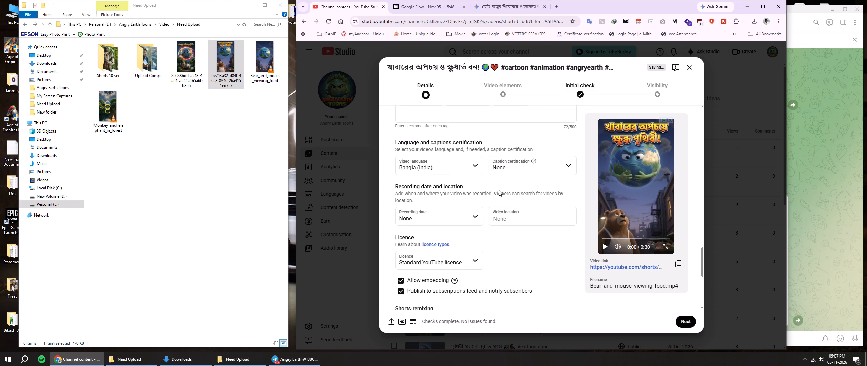
scroll(498, 190, "up", 7)
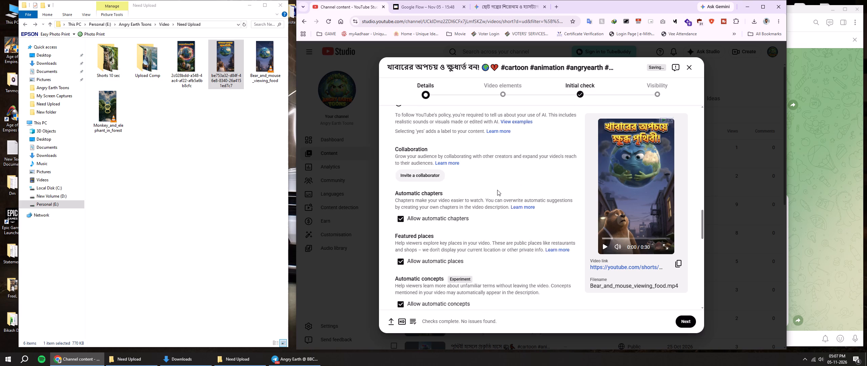
scroll(497, 190, "up", 13)
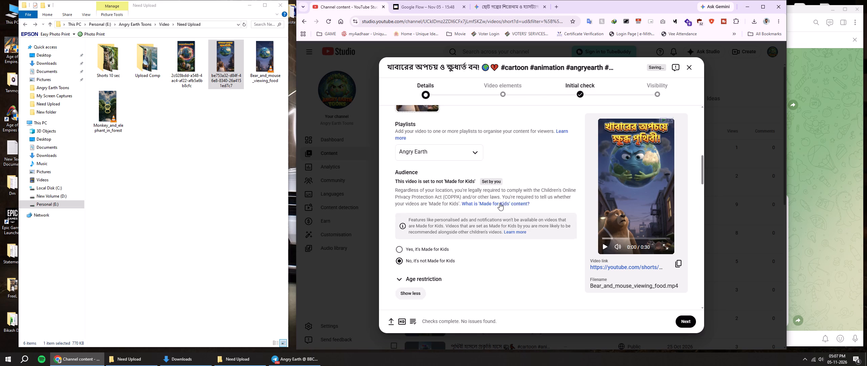
scroll(500, 203, "up", 14)
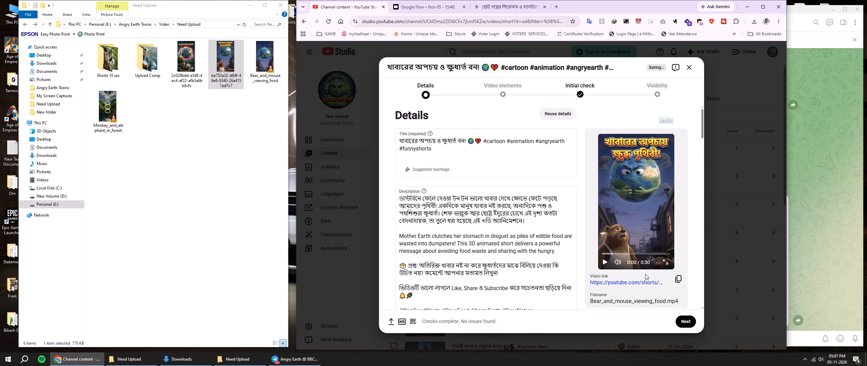
Proceed to the video elements and link Giant Angry Earth Attacks! as the related video.
left_click(688, 322)
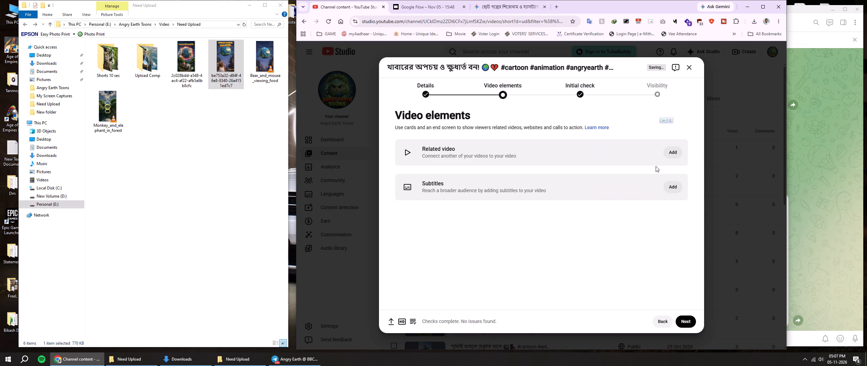
left_click(673, 150)
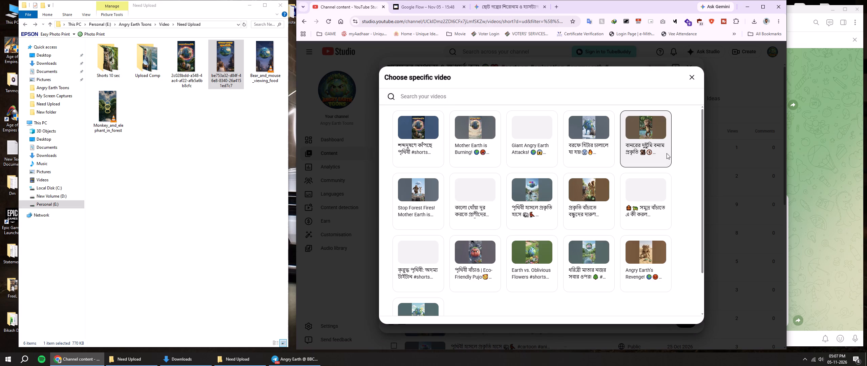
left_click(550, 135)
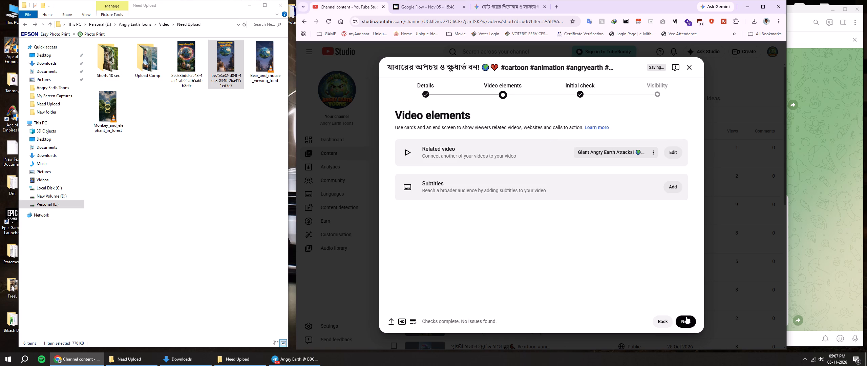
Advance past the initial check to the Short's visibility settings.
left_click(686, 317)
left_click(686, 322)
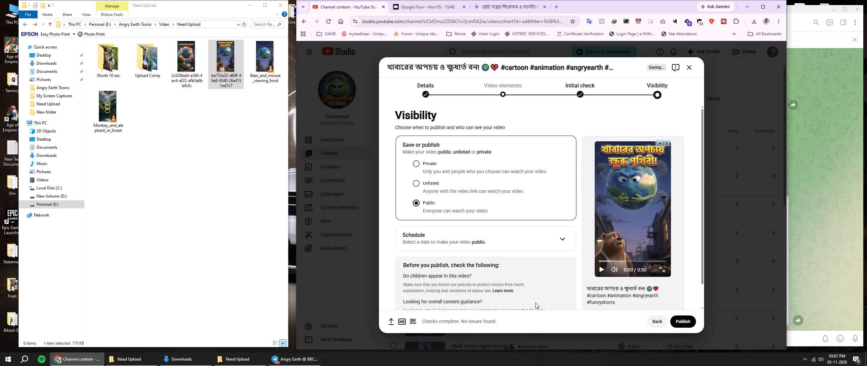